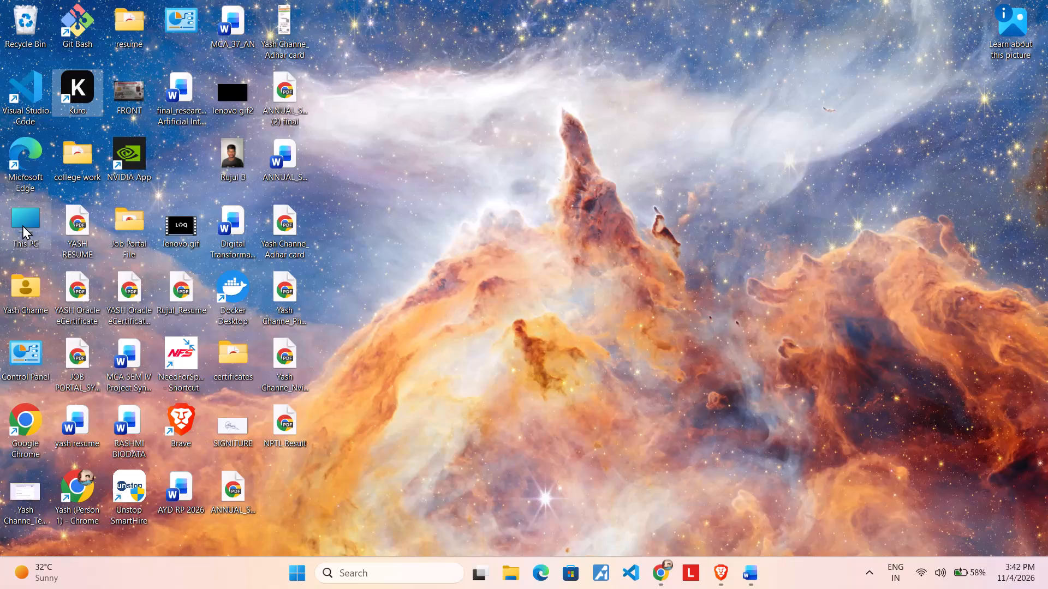
# Open This PC, refresh it, and go to the resume folder.
pyautogui.doubleClick(22, 225)
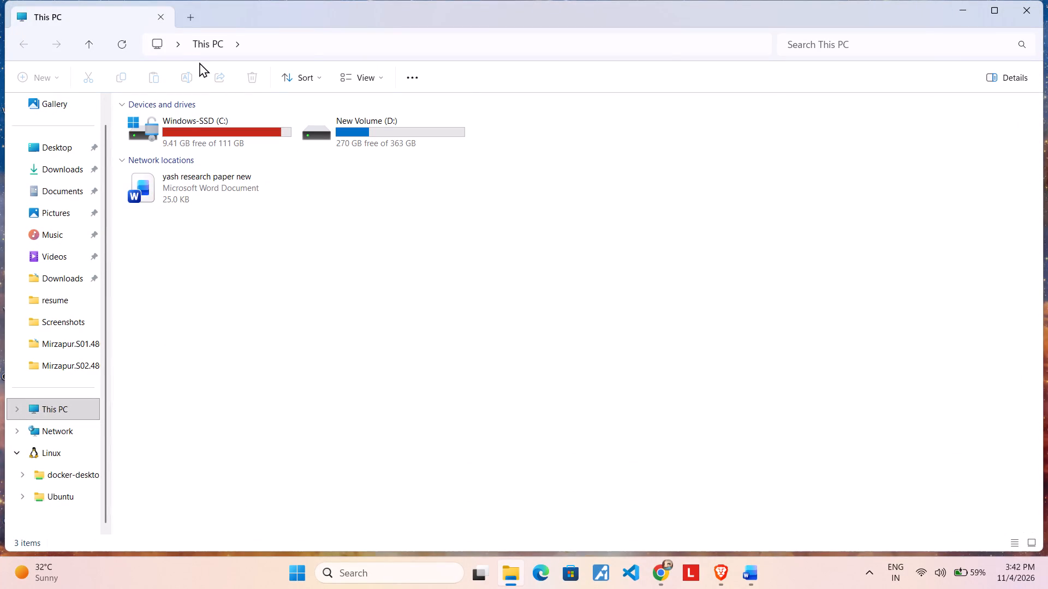
pyautogui.click(122, 41)
pyautogui.click(122, 41)
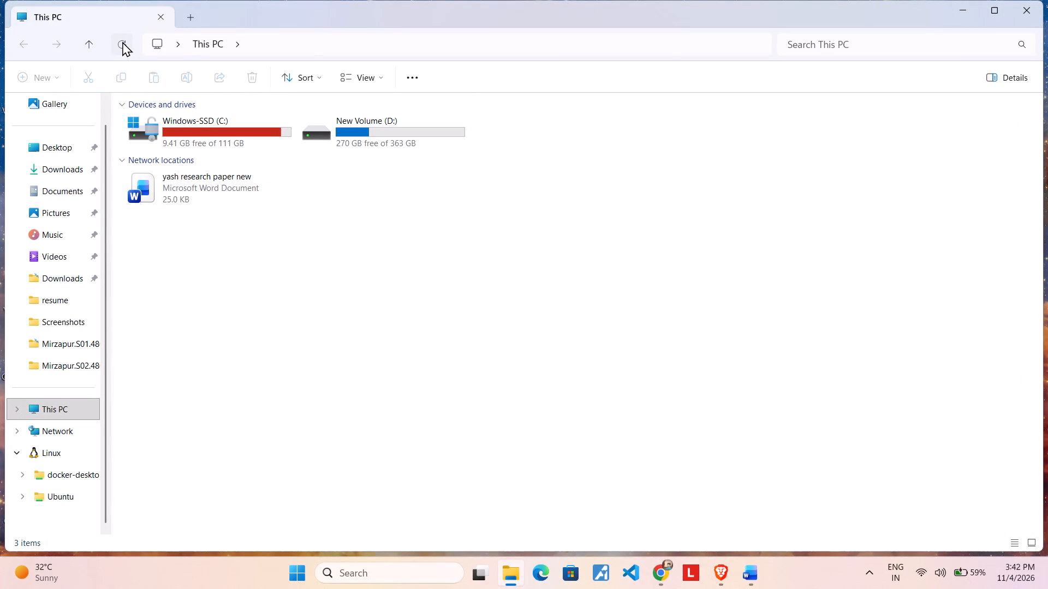
pyautogui.tripleClick(122, 41)
pyautogui.tripleClick(122, 41)
pyautogui.doubleClick(63, 305)
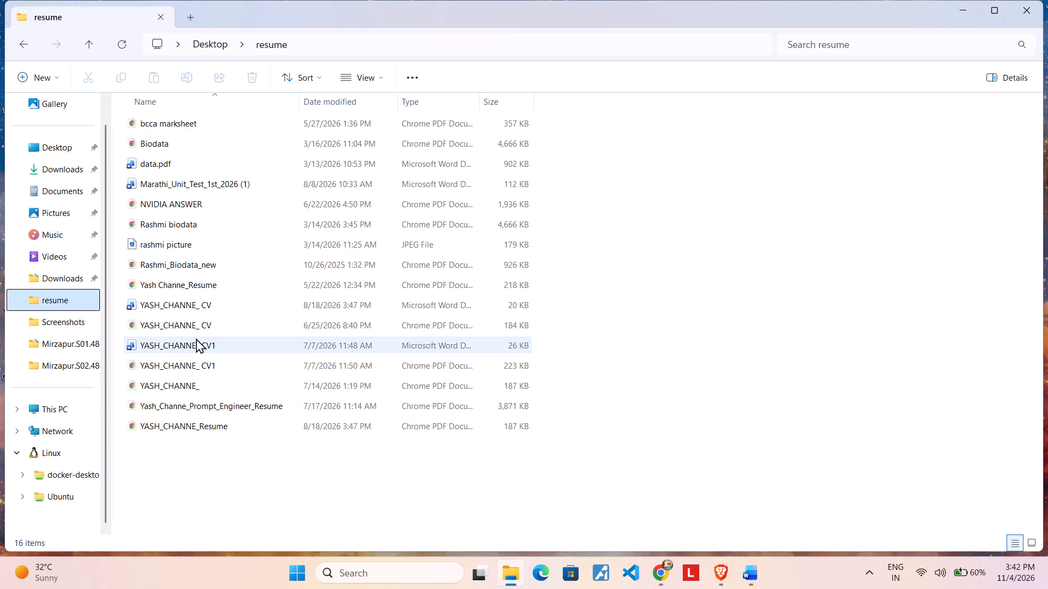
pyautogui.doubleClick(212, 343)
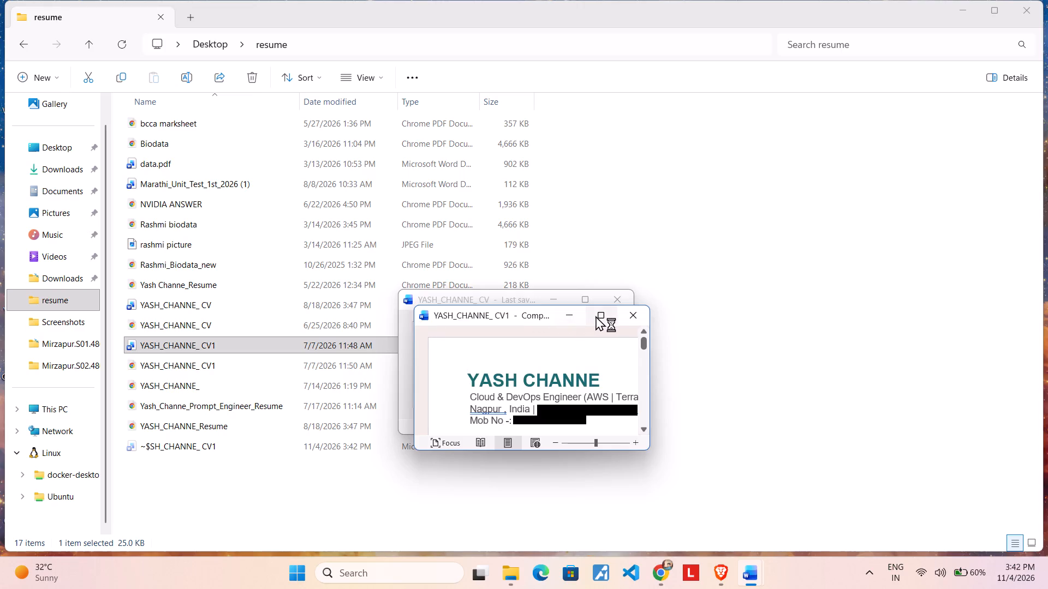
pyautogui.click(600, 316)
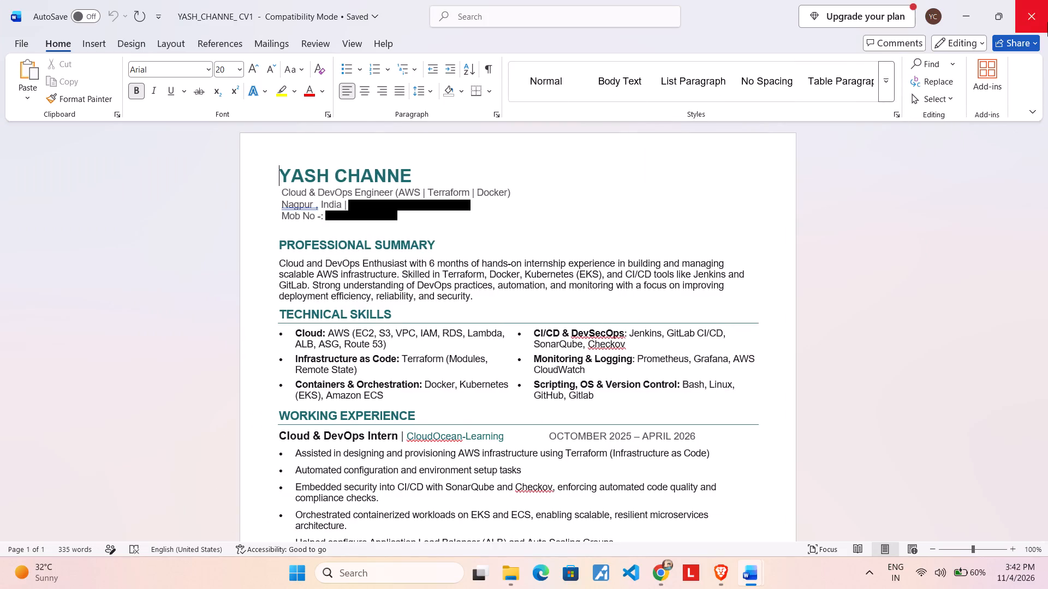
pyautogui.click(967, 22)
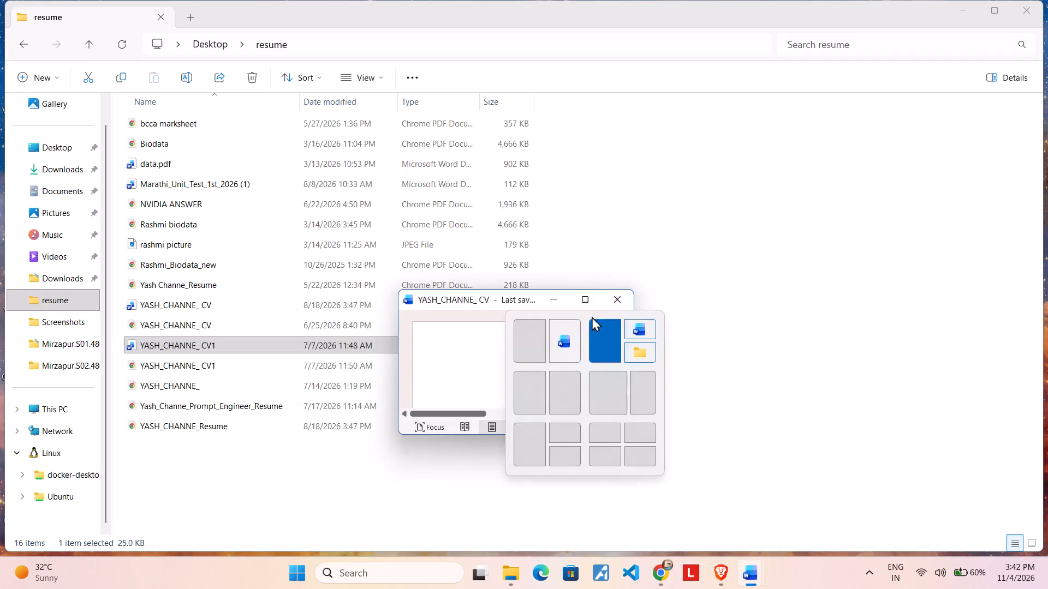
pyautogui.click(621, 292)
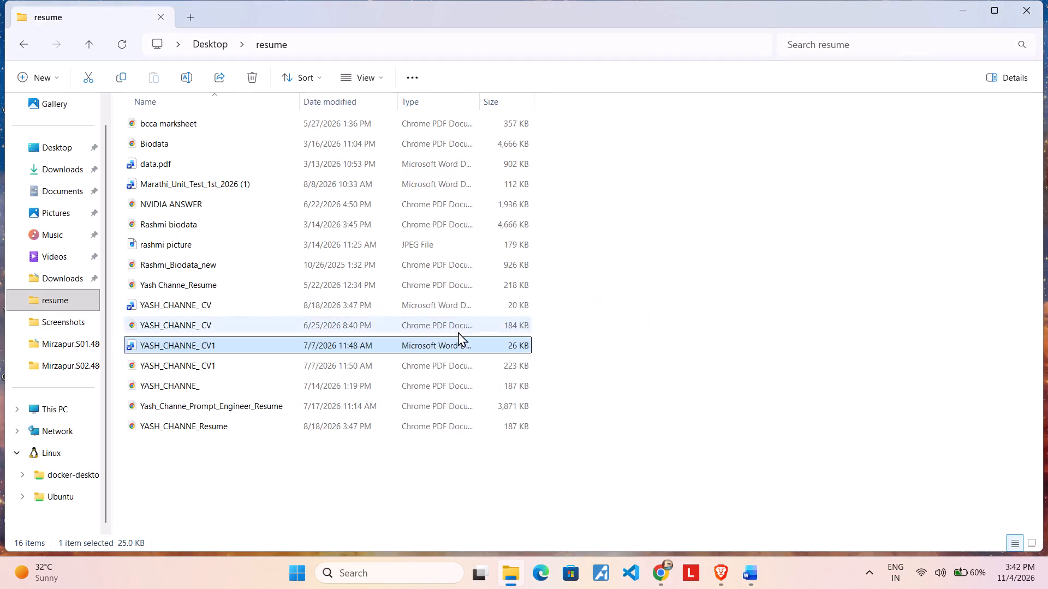
# Open the CV Word document dated 8/18/2026 and place it side by side with the IT Support resume.
pyautogui.click(227, 306)
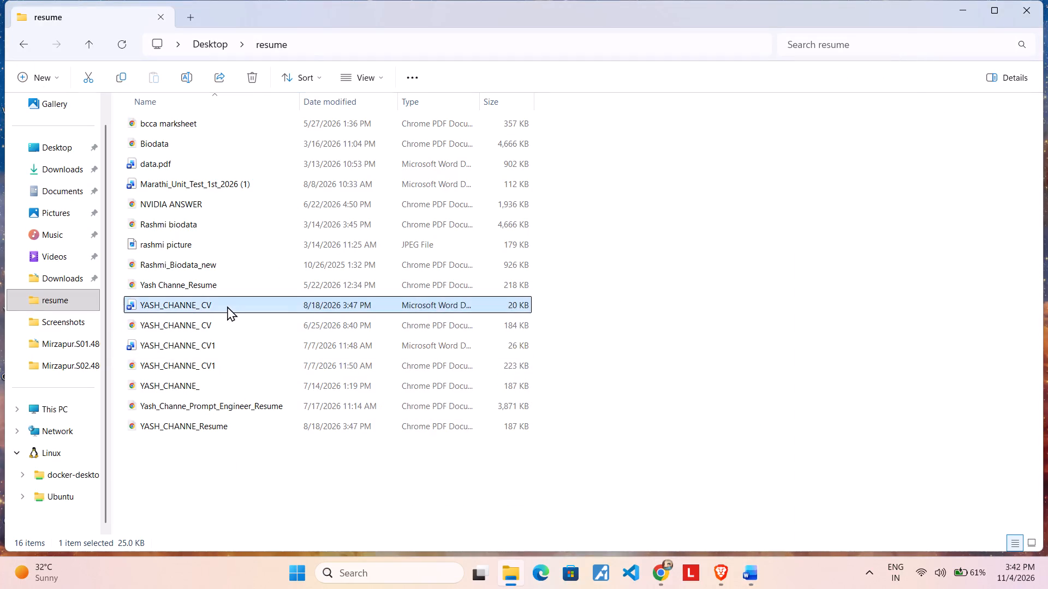
pyautogui.doubleClick(227, 306)
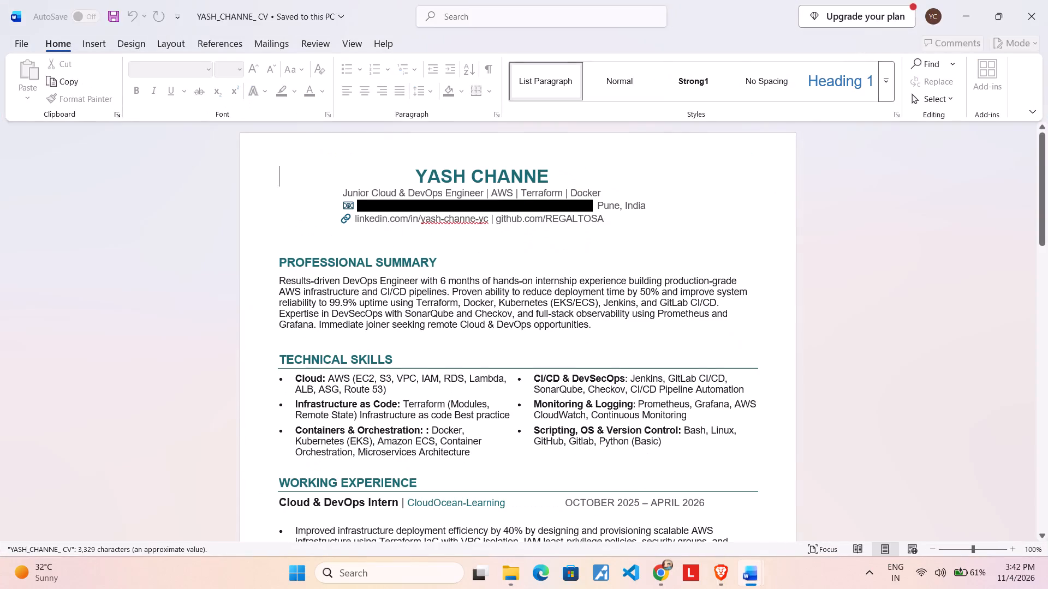
pyautogui.scroll(1, 455, 364)
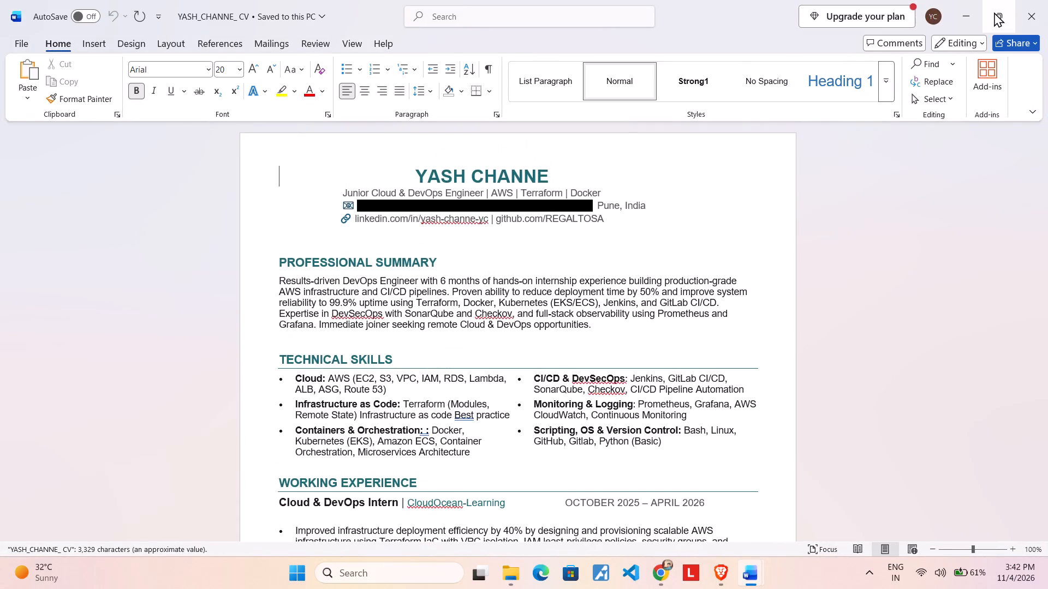
pyautogui.click(926, 40)
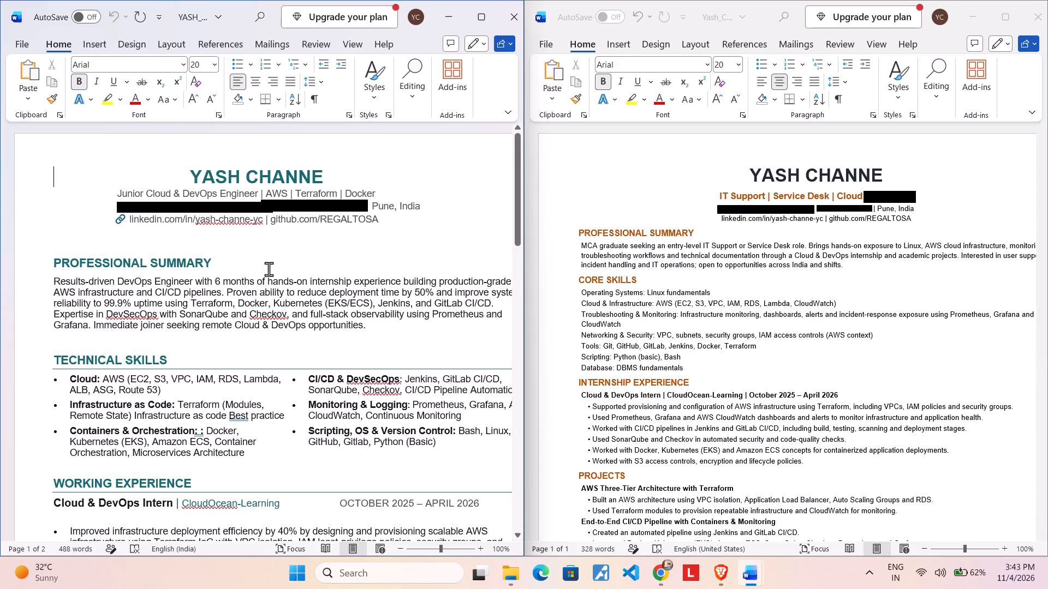
# Set the IT Support resume's Professional Summary heading to font size 13, matching the same heading in the reference CV.
pyautogui.click(176, 266)
pyautogui.click(205, 264)
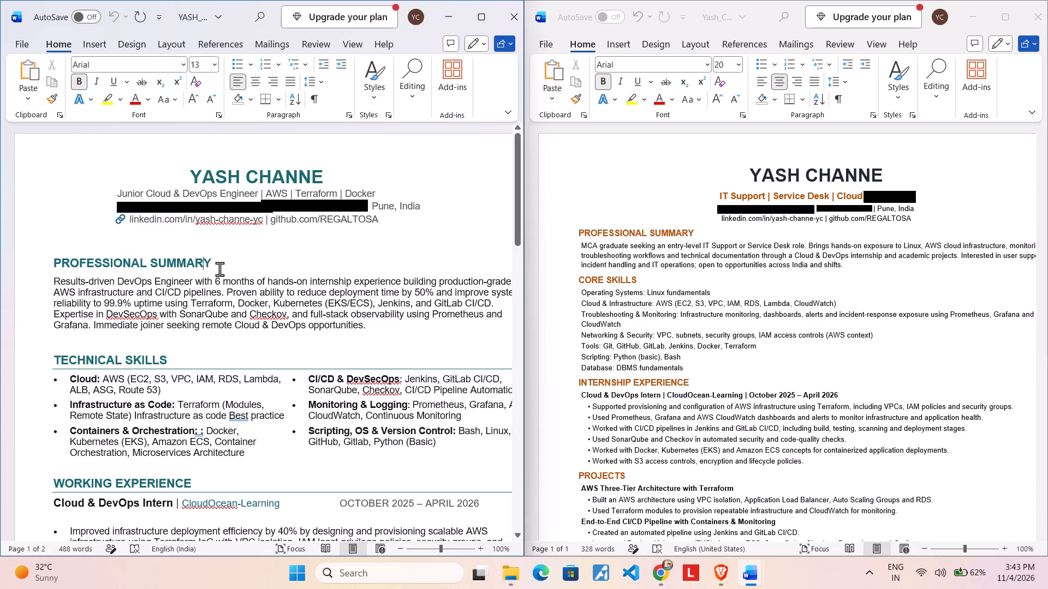
pyautogui.click(213, 263)
pyautogui.click(150, 270)
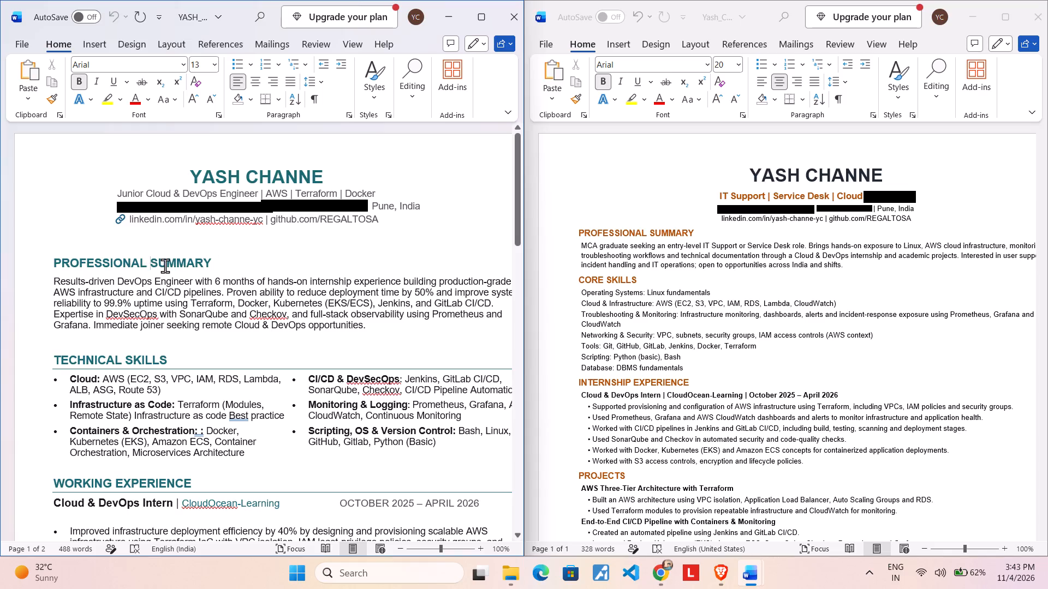
pyautogui.click(165, 266)
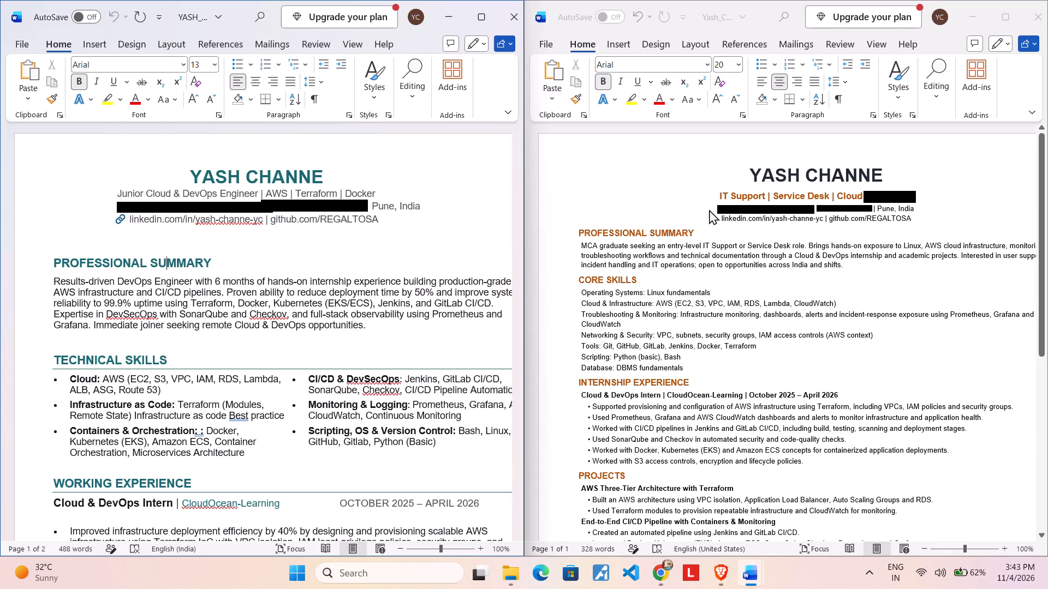
pyautogui.click(697, 226)
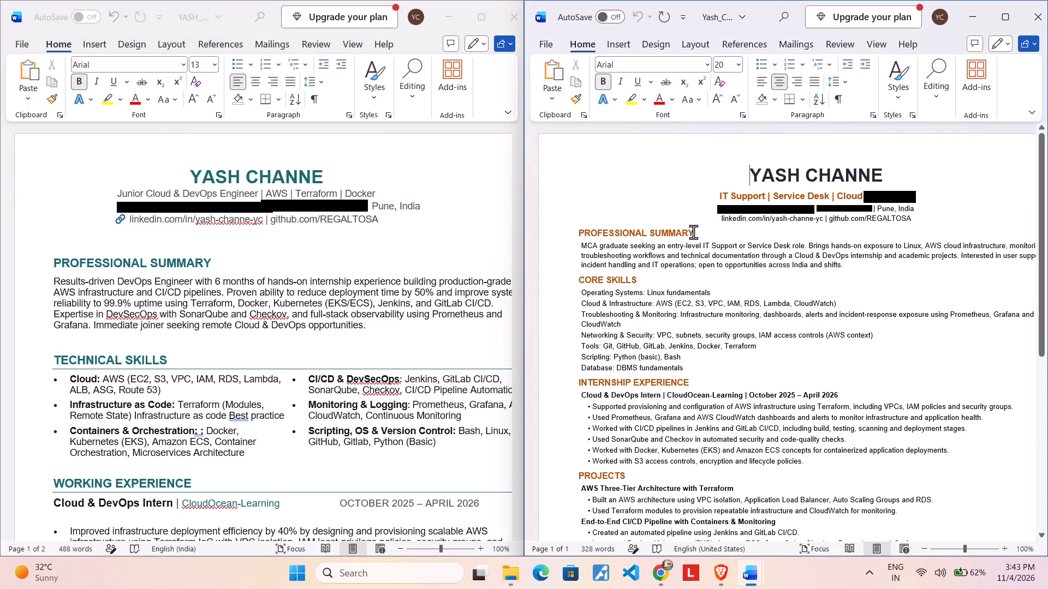
pyautogui.moveTo(693, 232); pyautogui.dragTo(602, 236)
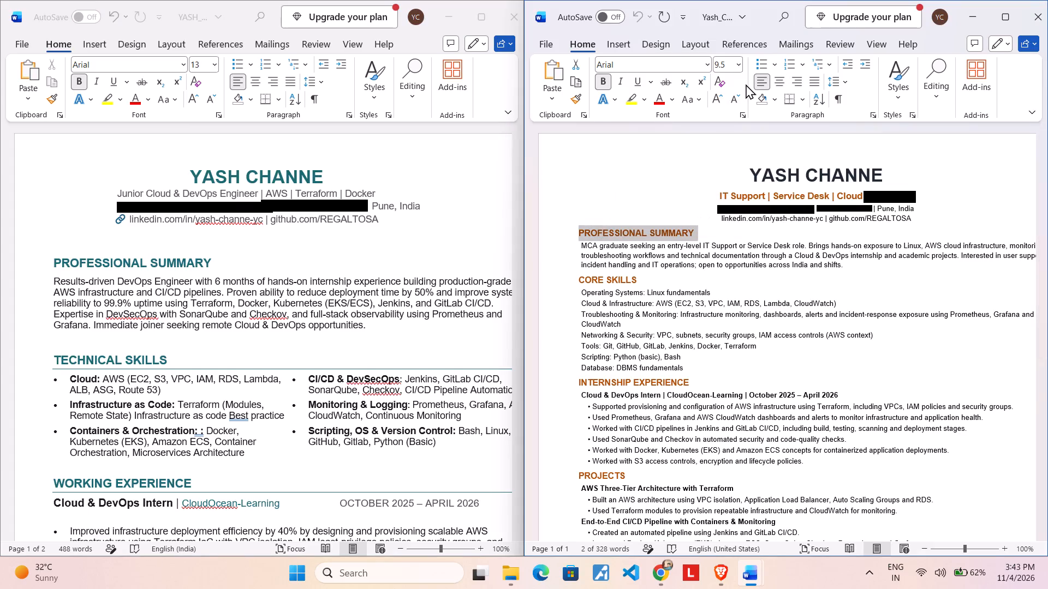
pyautogui.click(741, 65)
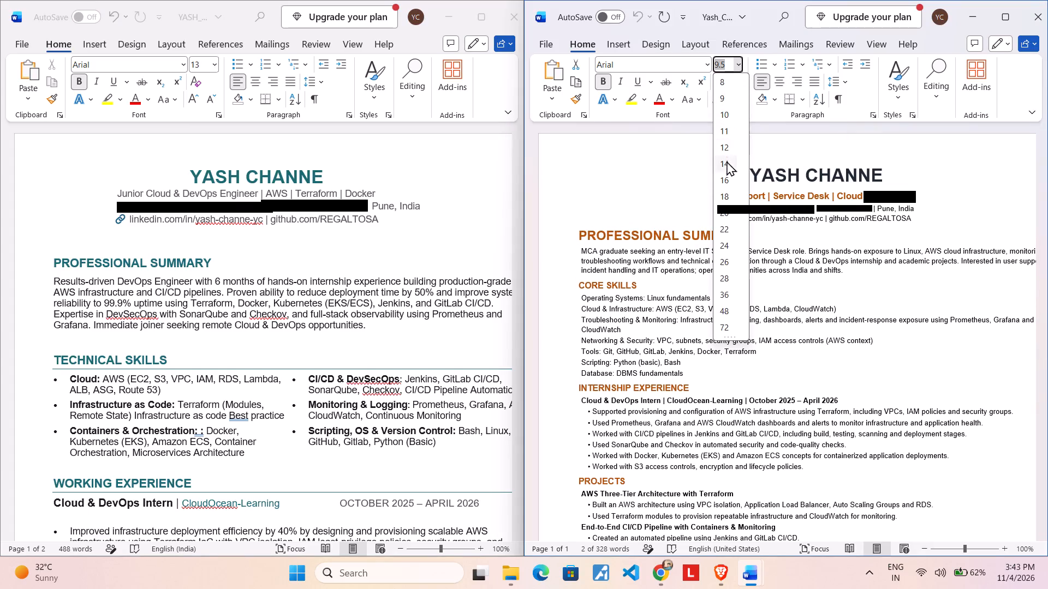
pyautogui.click(725, 65)
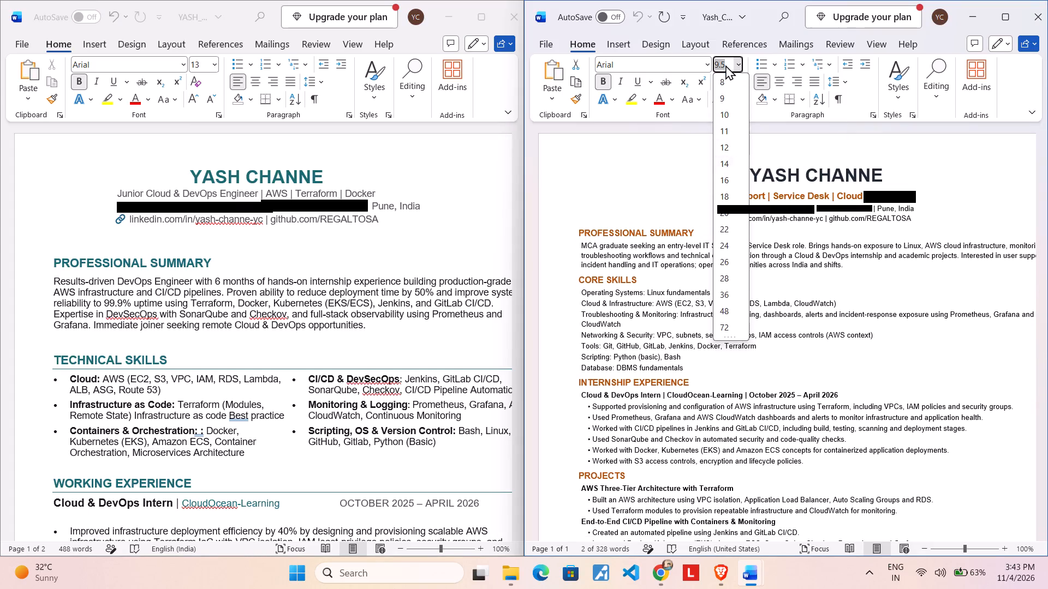
pyautogui.press('BackSpace')
pyautogui.press('BackSpace')
pyautogui.press('BackSpace')
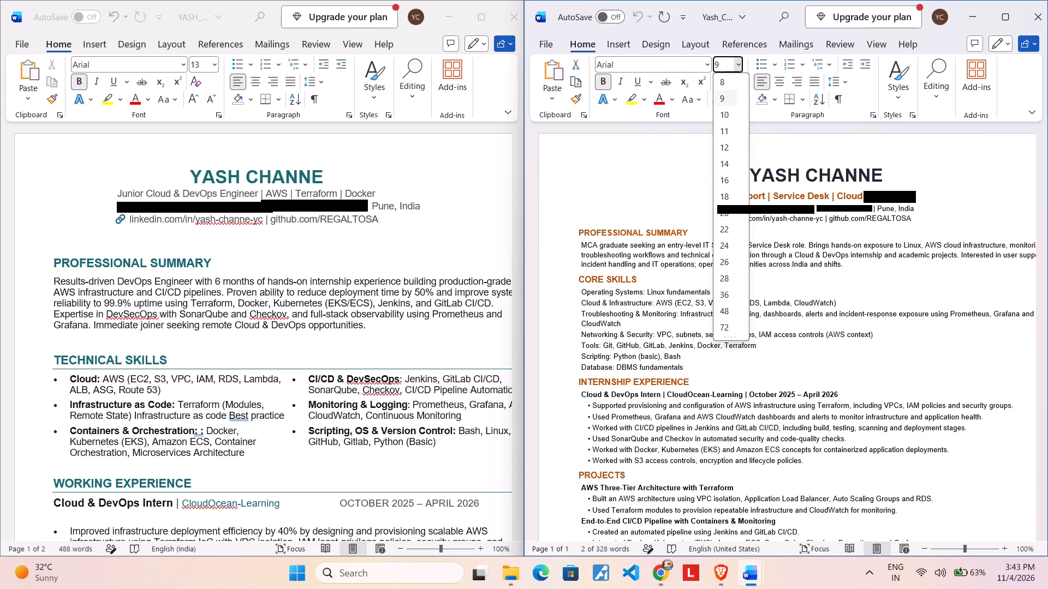
pyautogui.write('13')
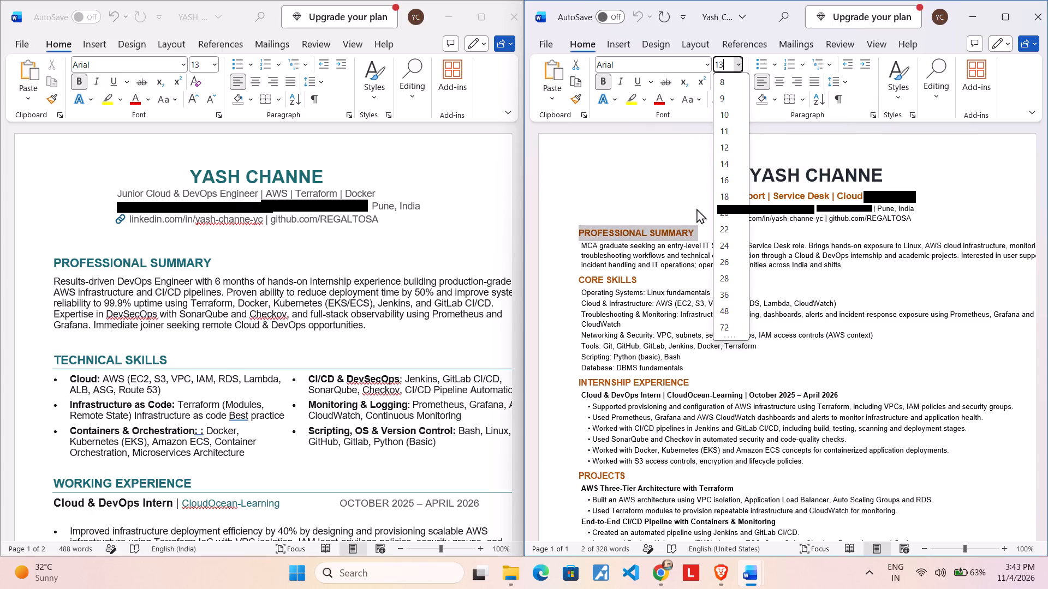
pyautogui.click(676, 201)
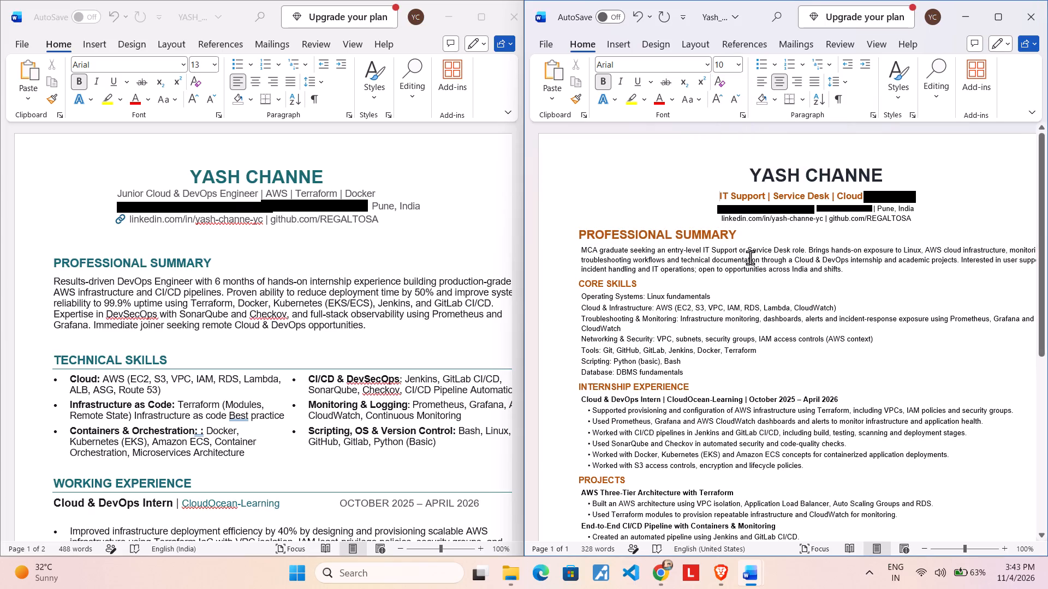
# Set the paragraph under Professional Summary in the IT Support resume to font size 13.
pyautogui.click(414, 306)
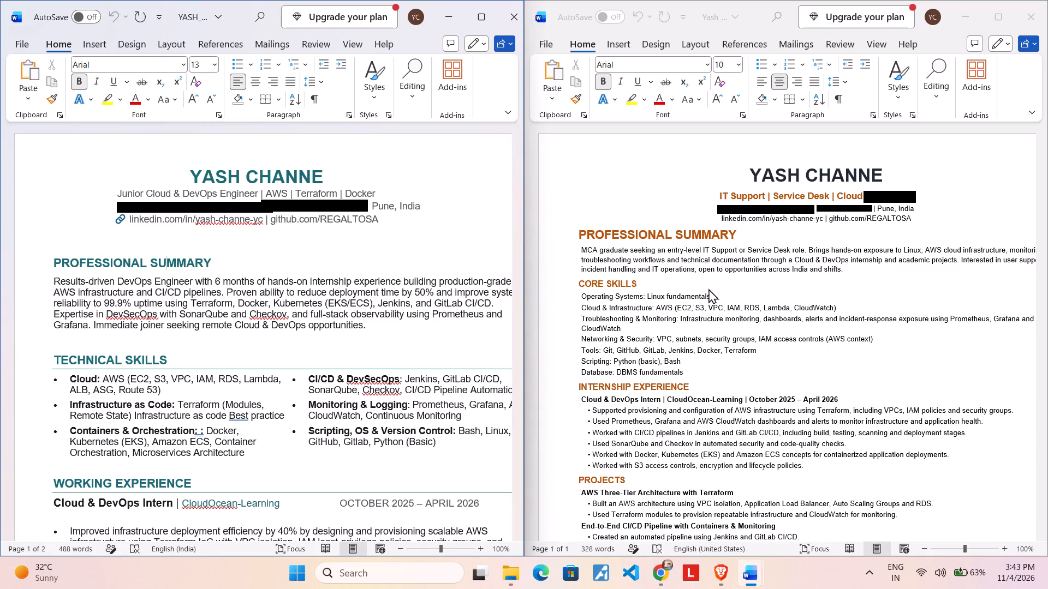
pyautogui.moveTo(581, 242); pyautogui.dragTo(700, 273)
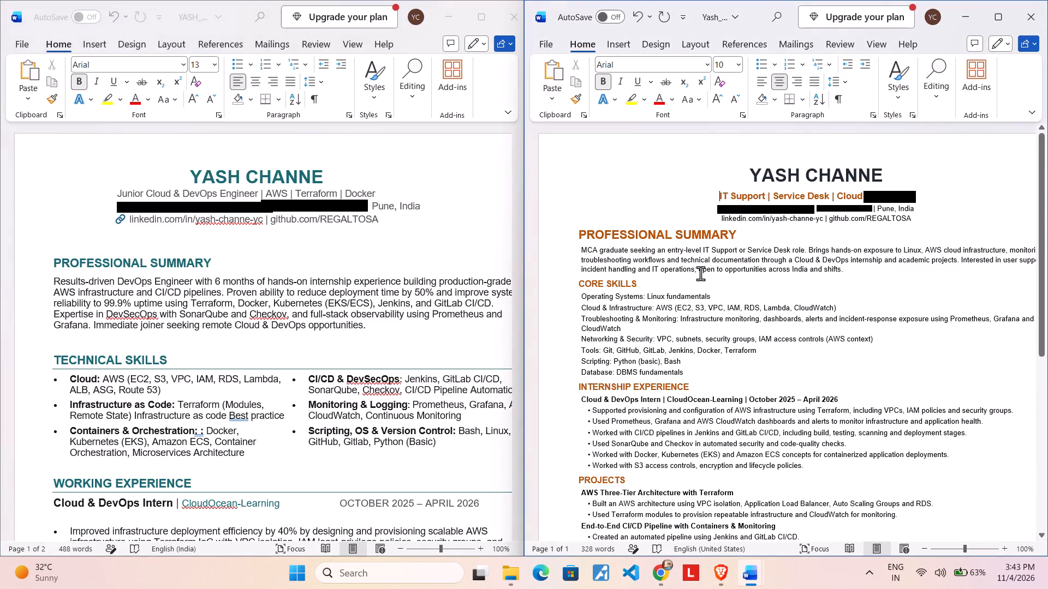
pyautogui.moveTo(700, 273); pyautogui.dragTo(845, 275)
pyautogui.moveTo(845, 275); pyautogui.dragTo(605, 253)
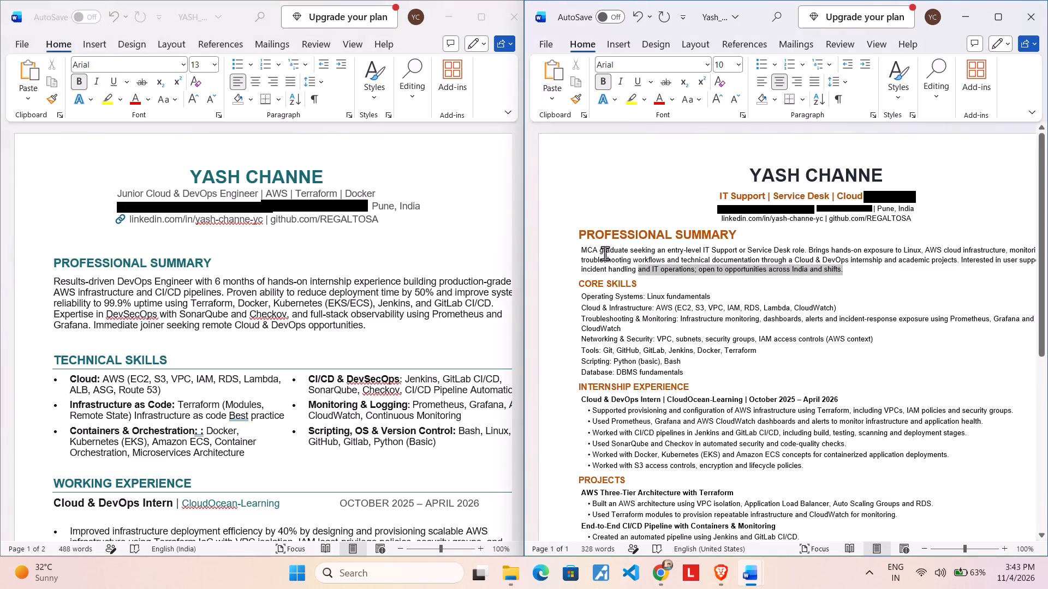
pyautogui.moveTo(605, 253); pyautogui.dragTo(579, 253)
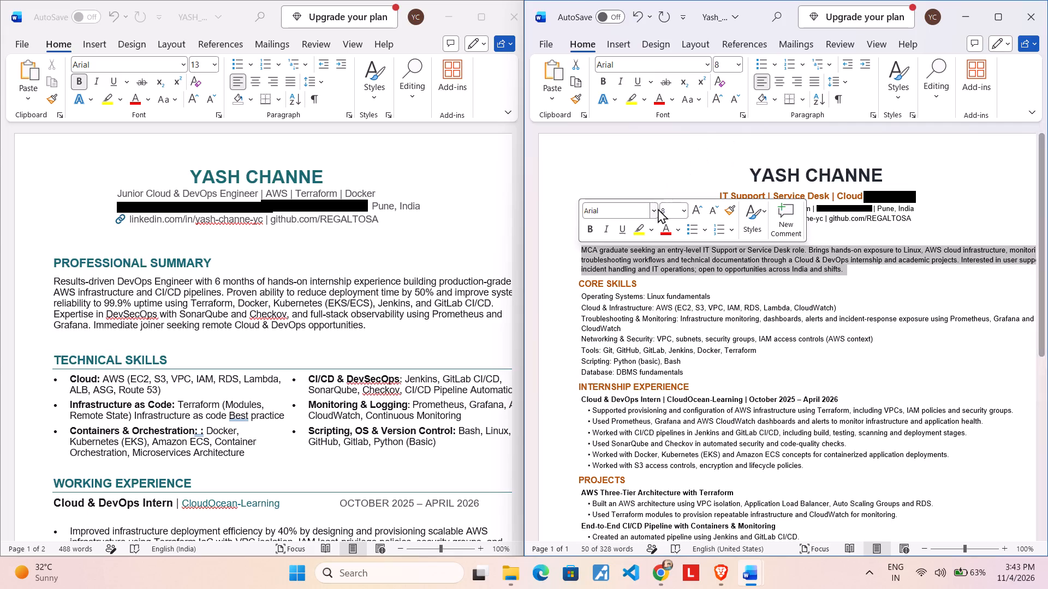
pyautogui.click(684, 213)
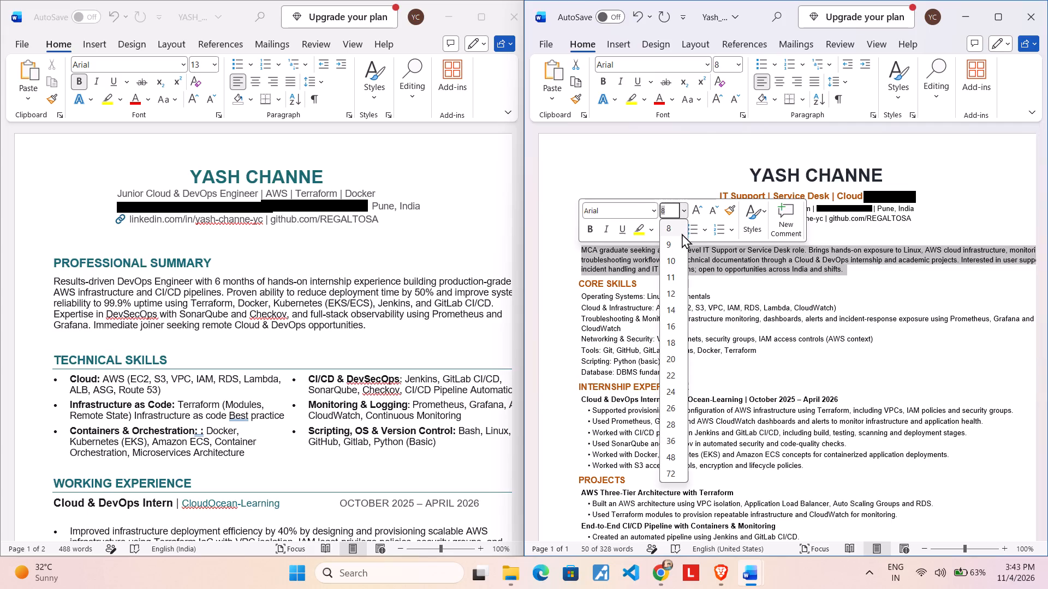
pyautogui.press('BackSpace')
pyautogui.write('13')
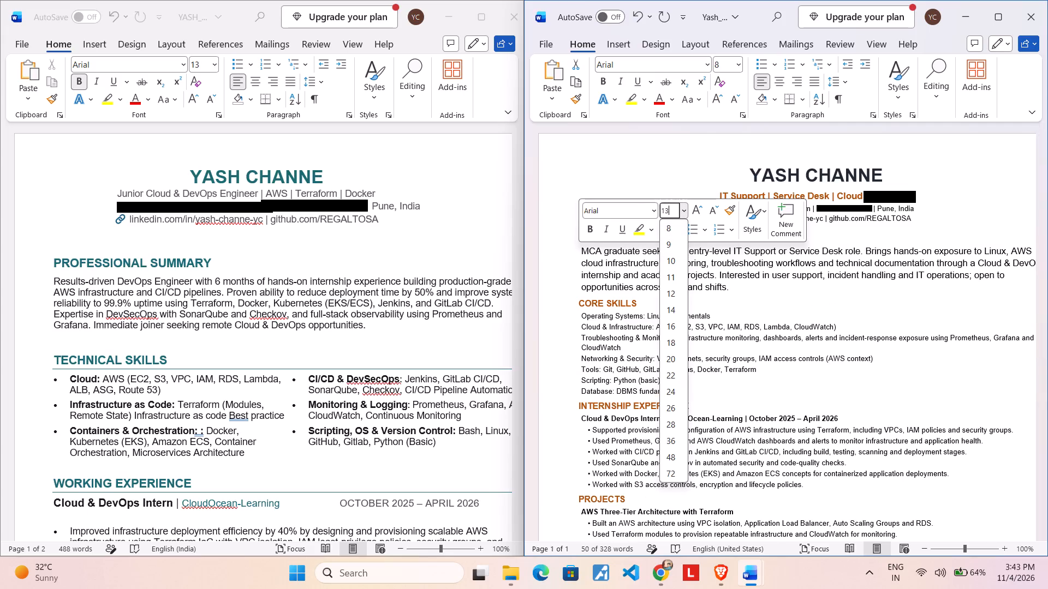
pyautogui.click(678, 170)
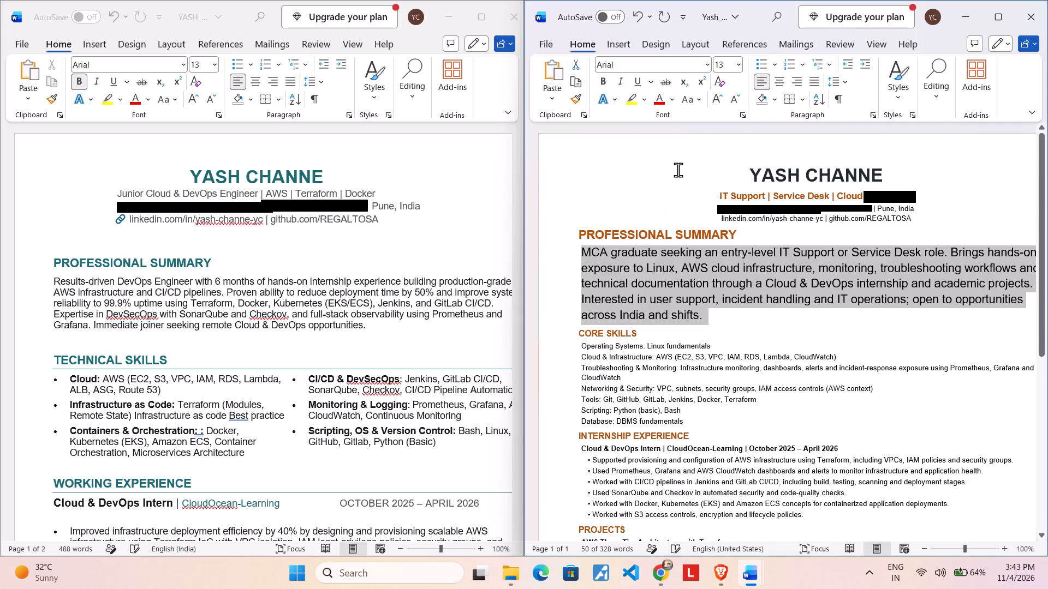
pyautogui.click(746, 316)
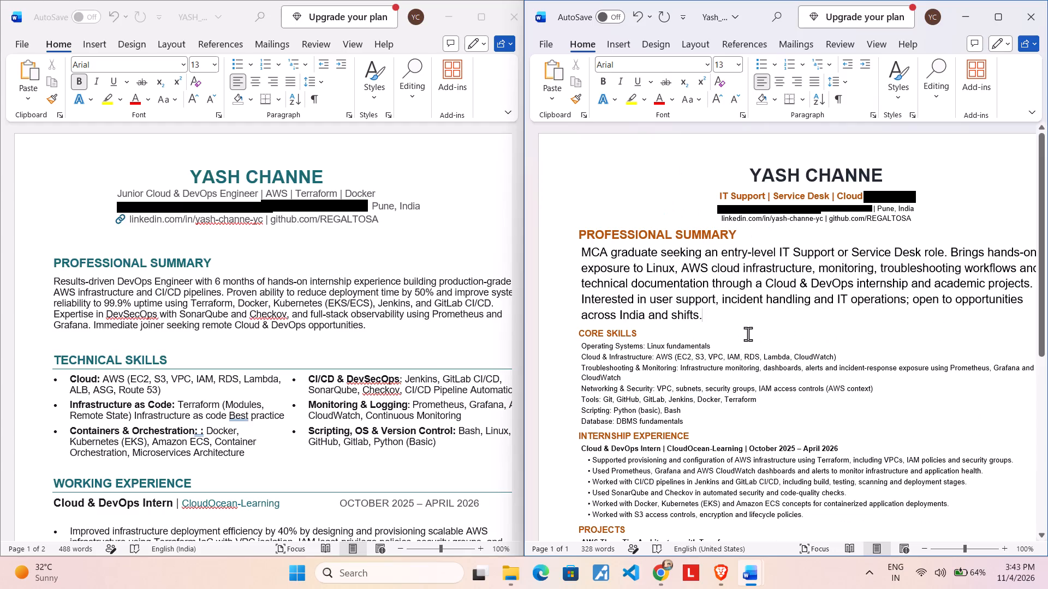
# Check the body text size under the reference CV's Professional Summary and set the IT Support resume's summary paragraph to font size 10.5.
pyautogui.click(440, 311)
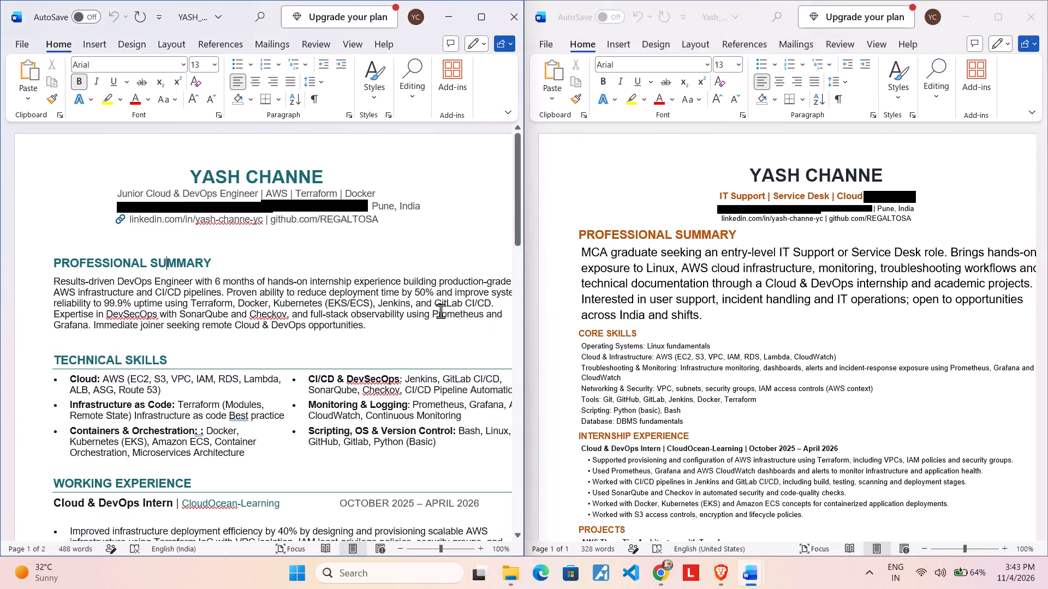
pyautogui.click(162, 291)
pyautogui.click(215, 299)
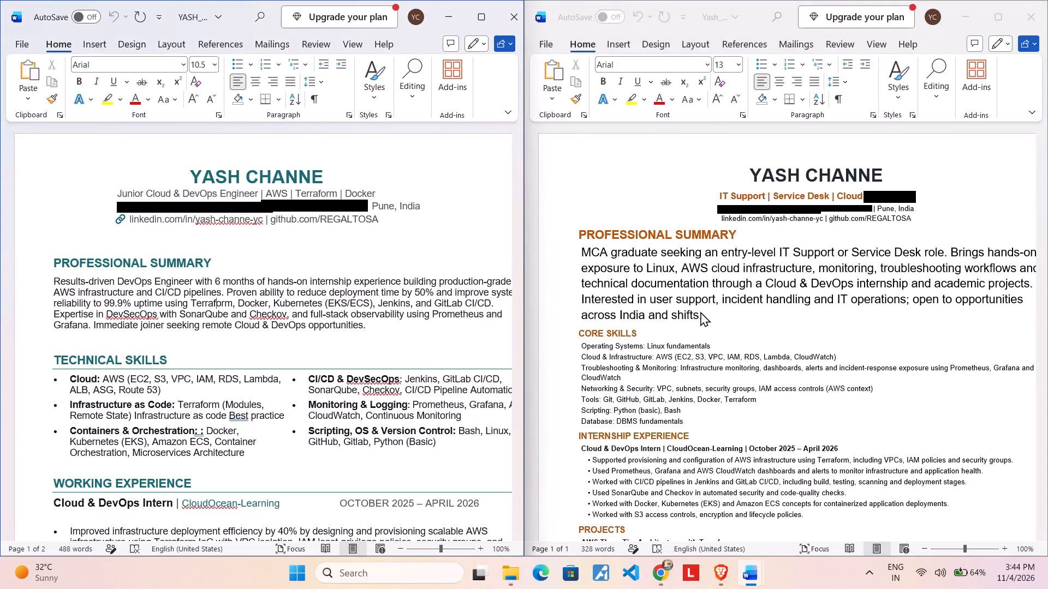
pyautogui.moveTo(700, 311); pyautogui.dragTo(581, 249)
pyautogui.moveTo(581, 249); pyautogui.dragTo(672, 299)
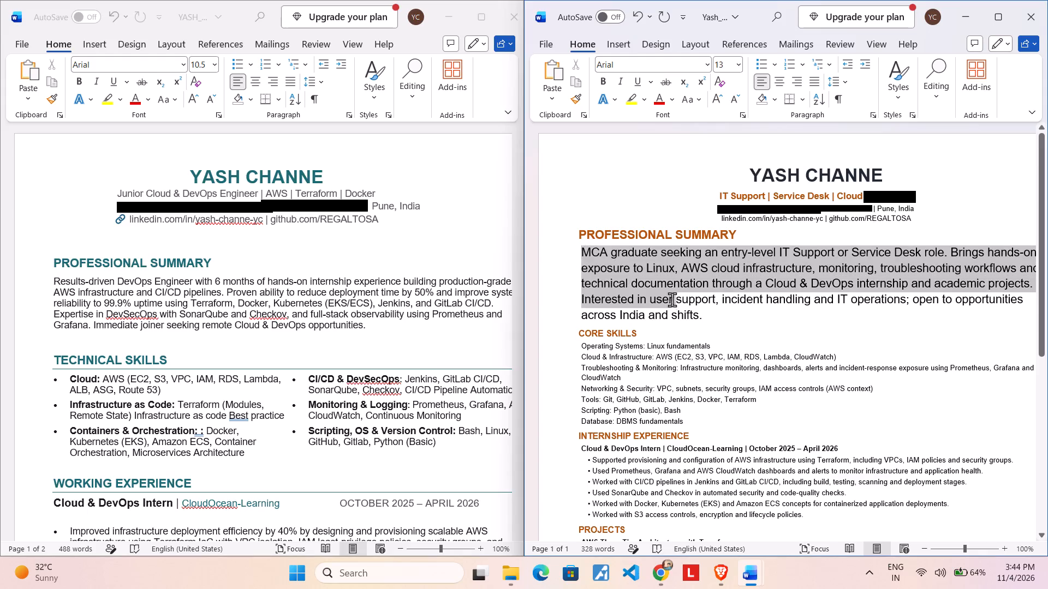
pyautogui.moveTo(672, 299); pyautogui.dragTo(724, 312)
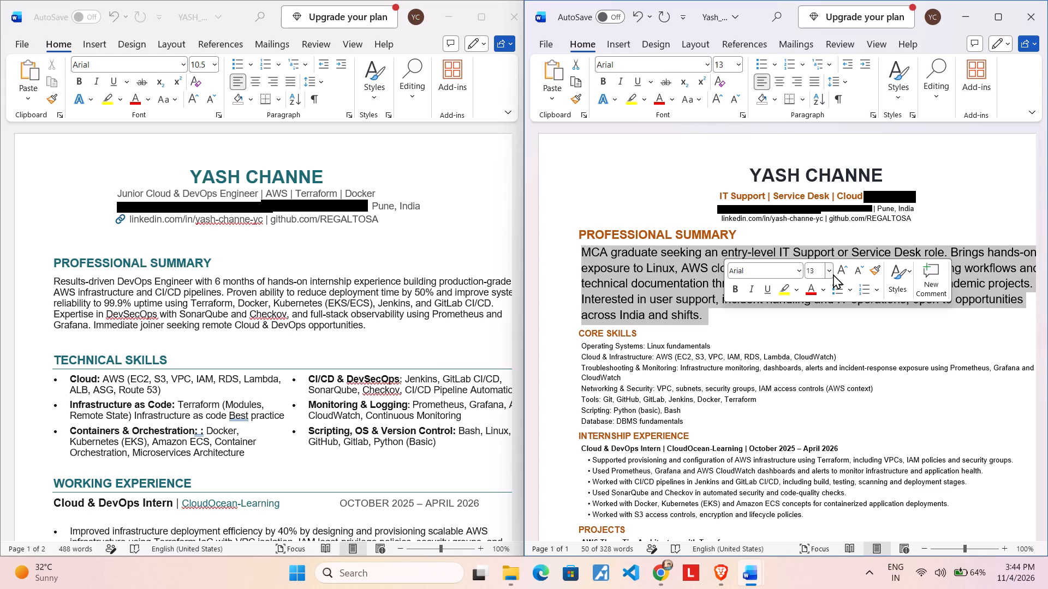
pyautogui.click(833, 274)
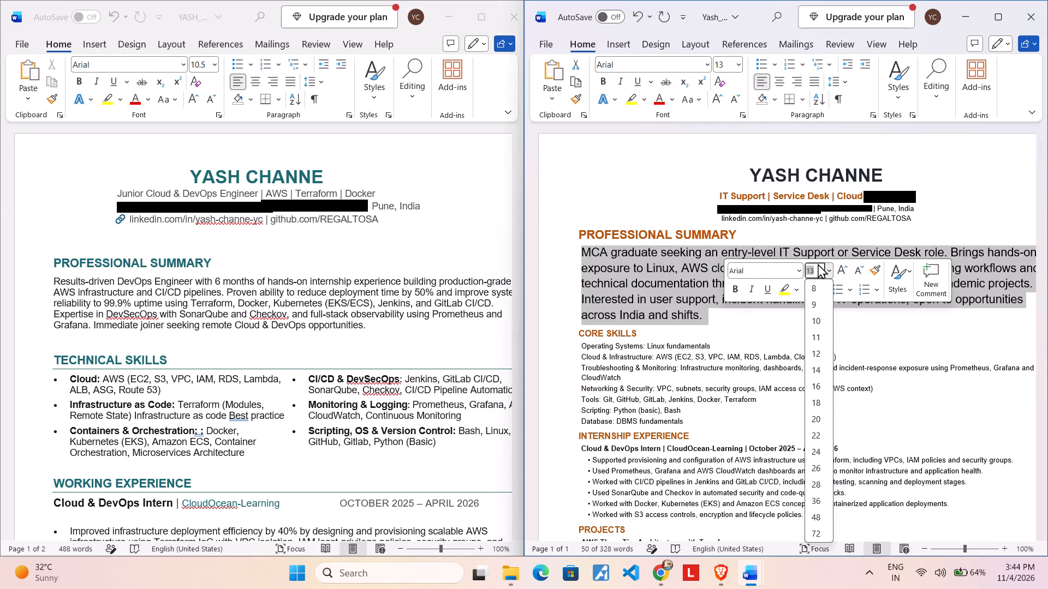
pyautogui.click(817, 265)
pyautogui.press('BackSpace')
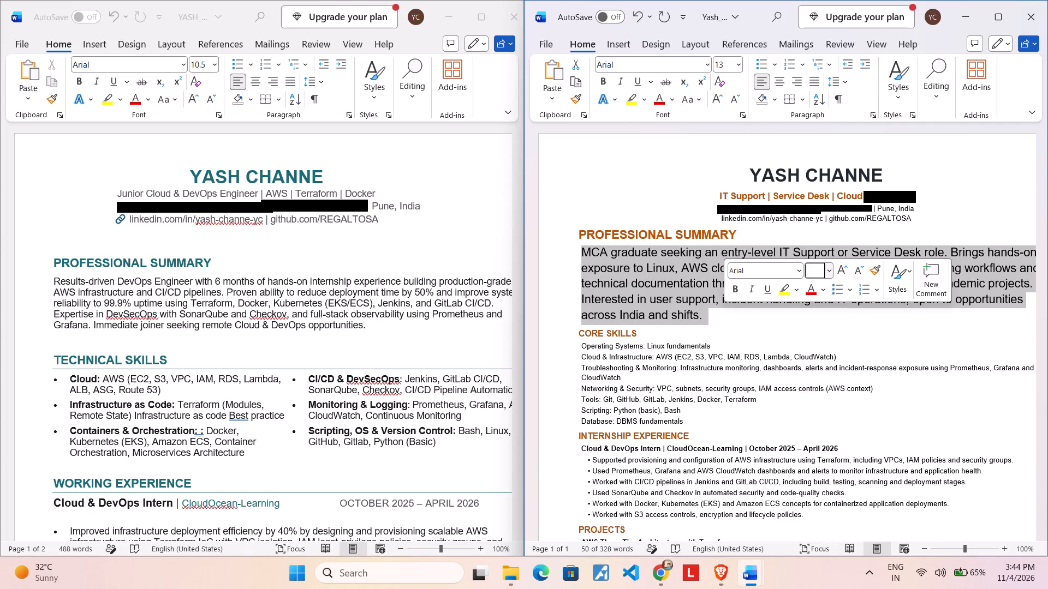
pyautogui.write('10.5')
pyautogui.press('Return')
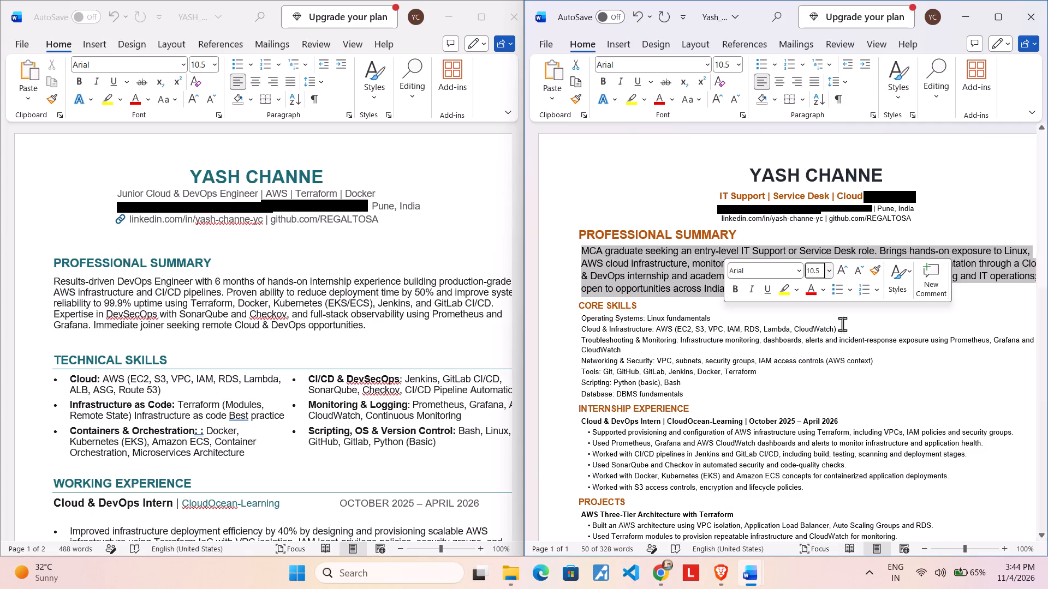
pyautogui.click(961, 318)
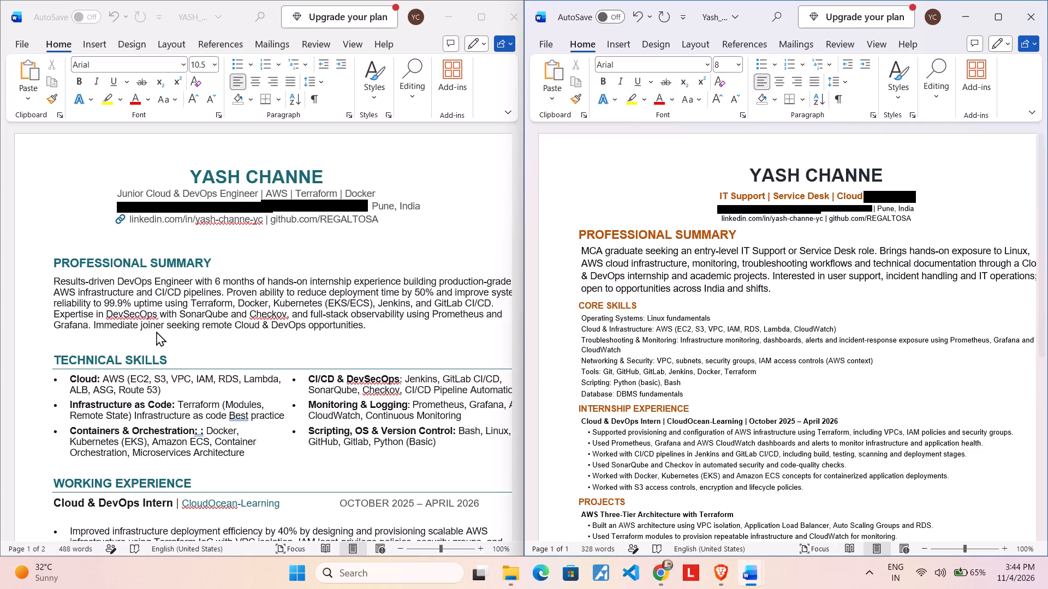
# Check the reference CV's Technical Skills heading size and set the IT Support resume's Core Skills heading to font size 13.
pyautogui.click(143, 354)
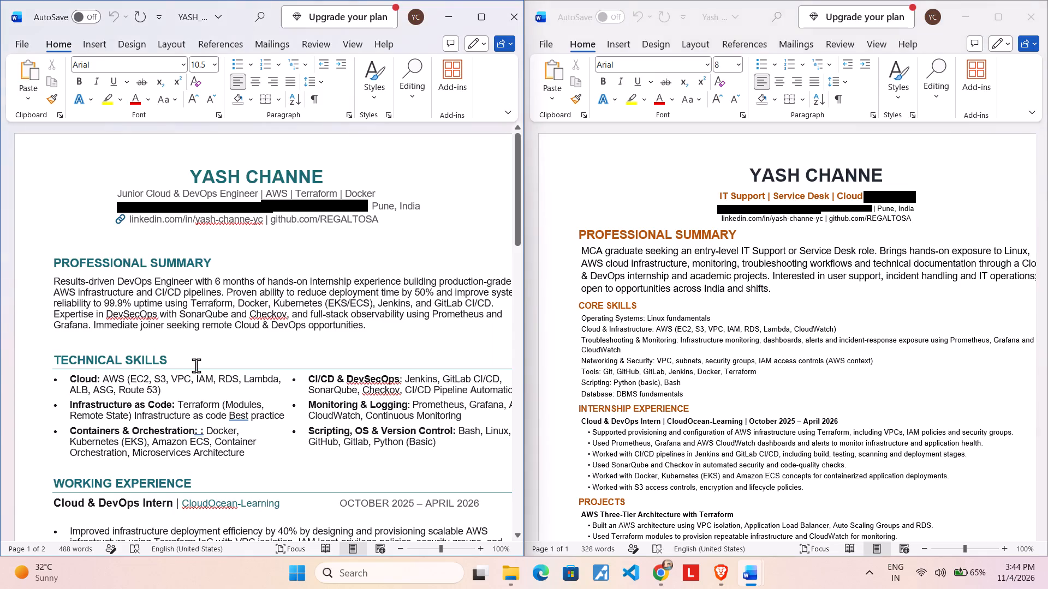
pyautogui.click(153, 363)
pyautogui.moveTo(650, 298); pyautogui.dragTo(587, 304)
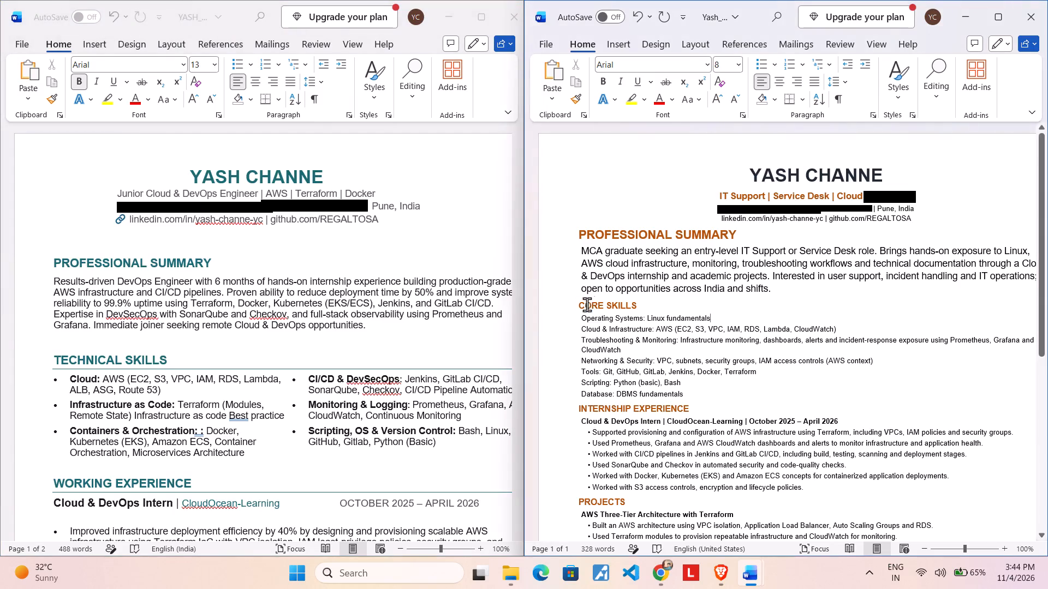
pyautogui.moveTo(587, 304); pyautogui.dragTo(640, 308)
pyautogui.moveTo(640, 308); pyautogui.dragTo(572, 308)
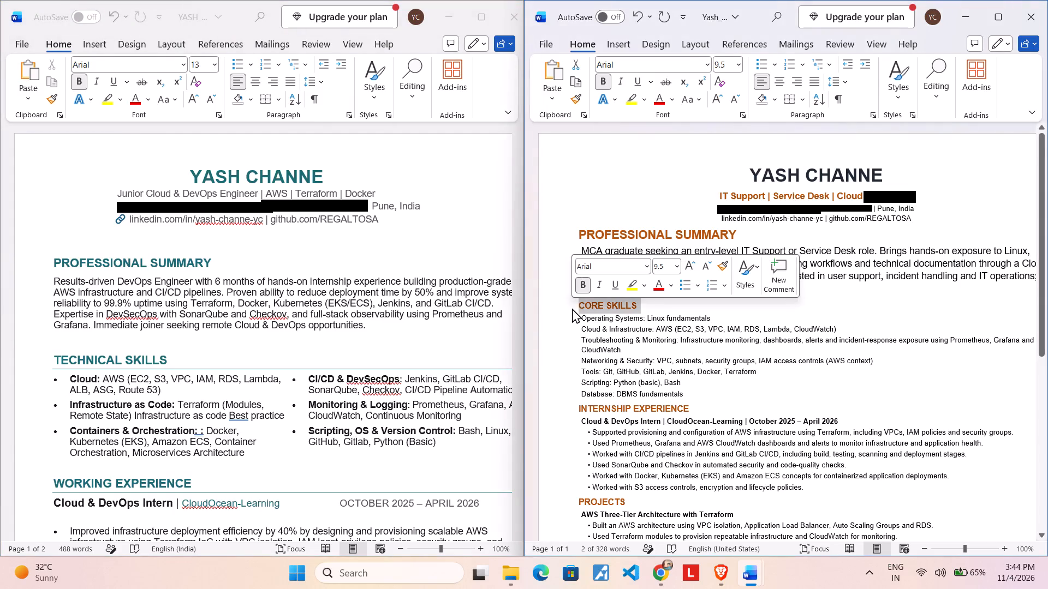
pyautogui.click(677, 266)
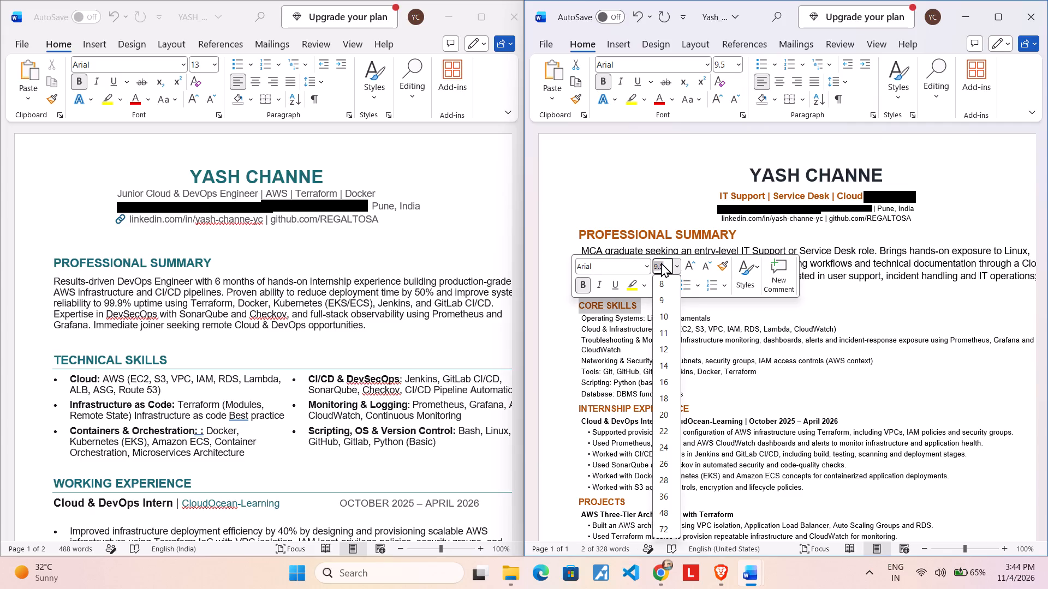
pyautogui.press('BackSpace')
pyautogui.write('13')
pyautogui.press('Return')
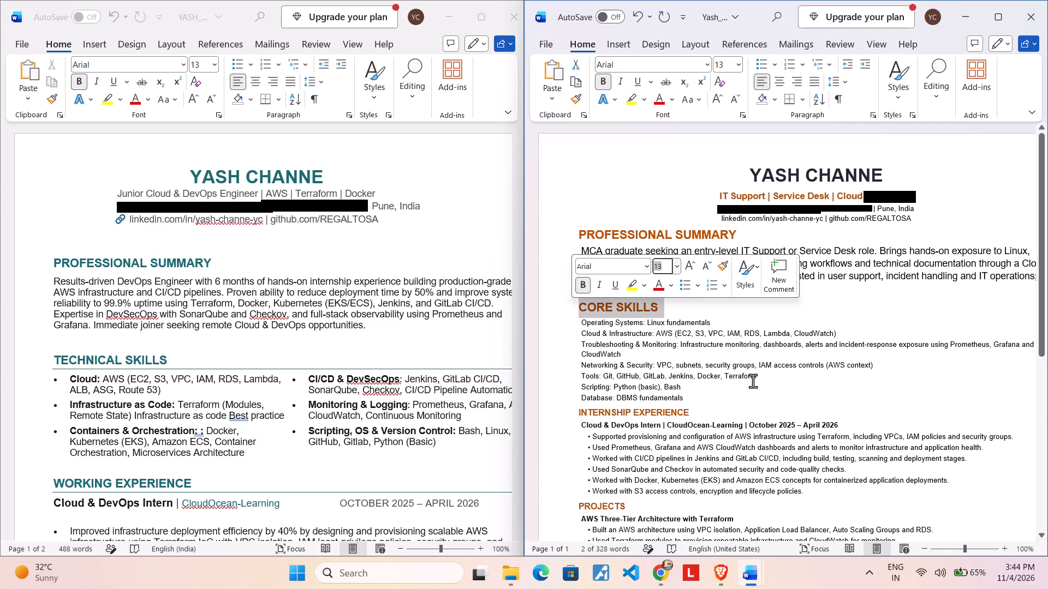
# Set all the lines under Core Skills, from Operating Systems to Database, to font size 10.5.
pyautogui.moveTo(702, 400); pyautogui.dragTo(685, 400)
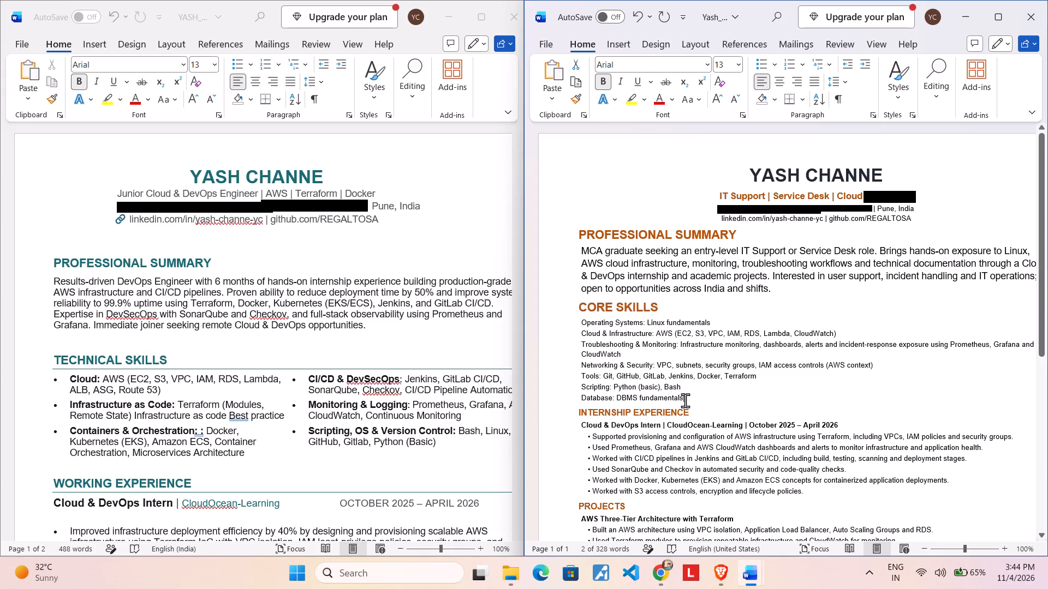
pyautogui.moveTo(685, 400); pyautogui.dragTo(583, 325)
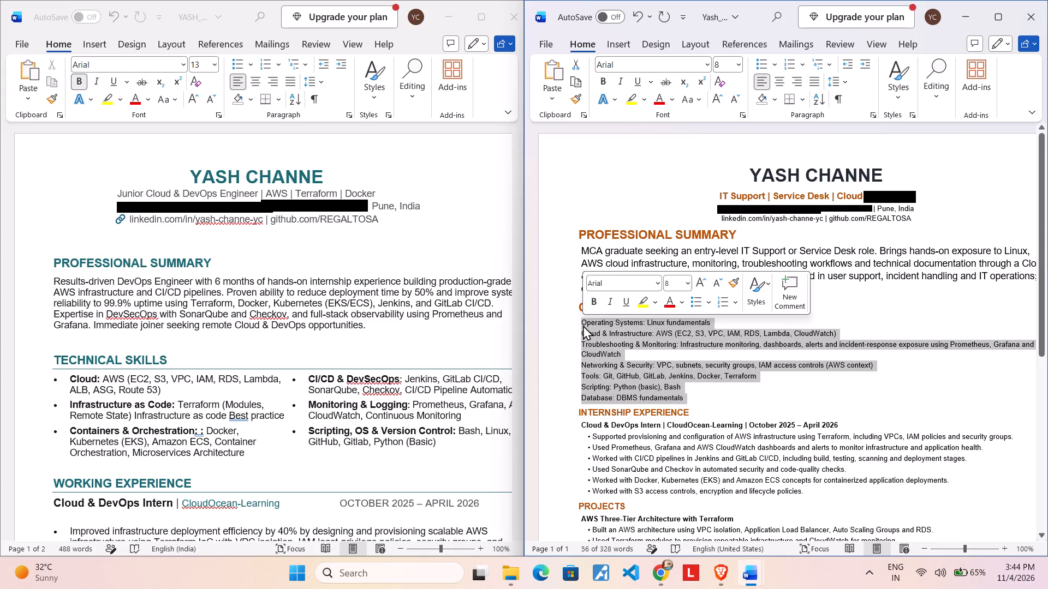
pyautogui.click(686, 283)
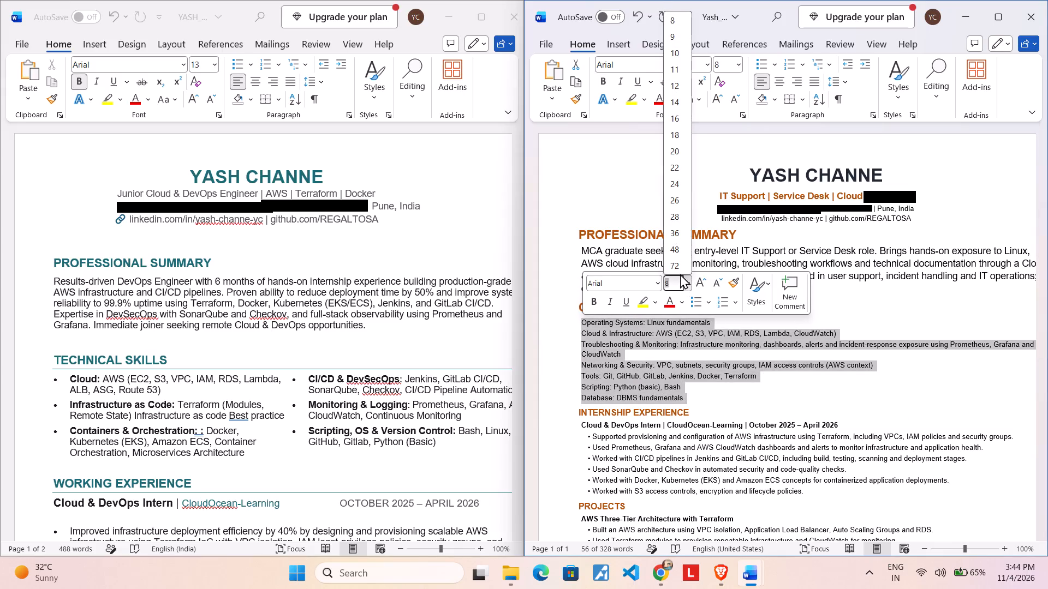
pyautogui.press('BackSpace')
pyautogui.write('10.')
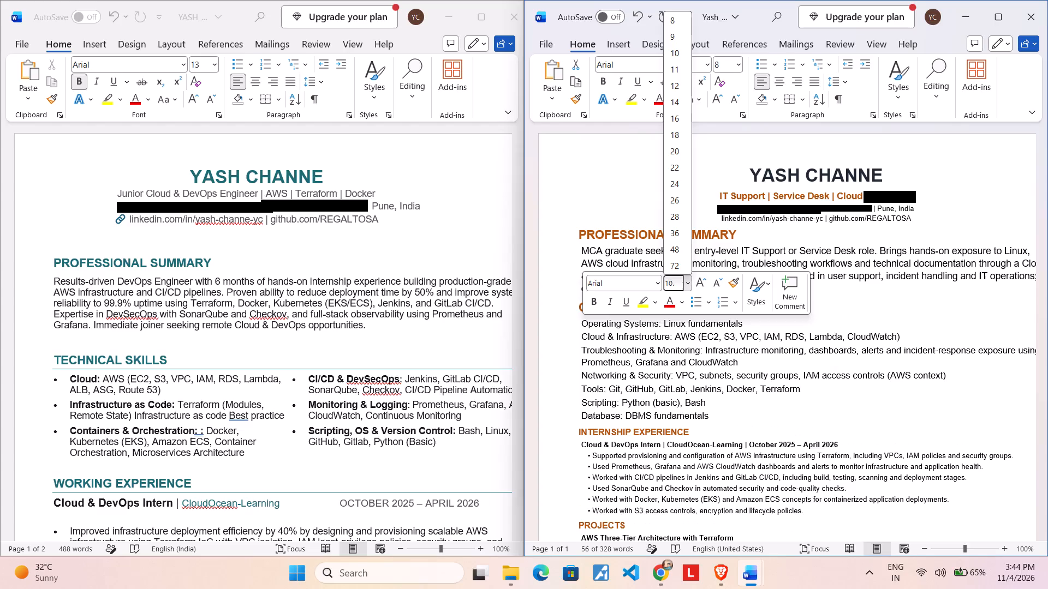
pyautogui.press('5')
pyautogui.press('Return')
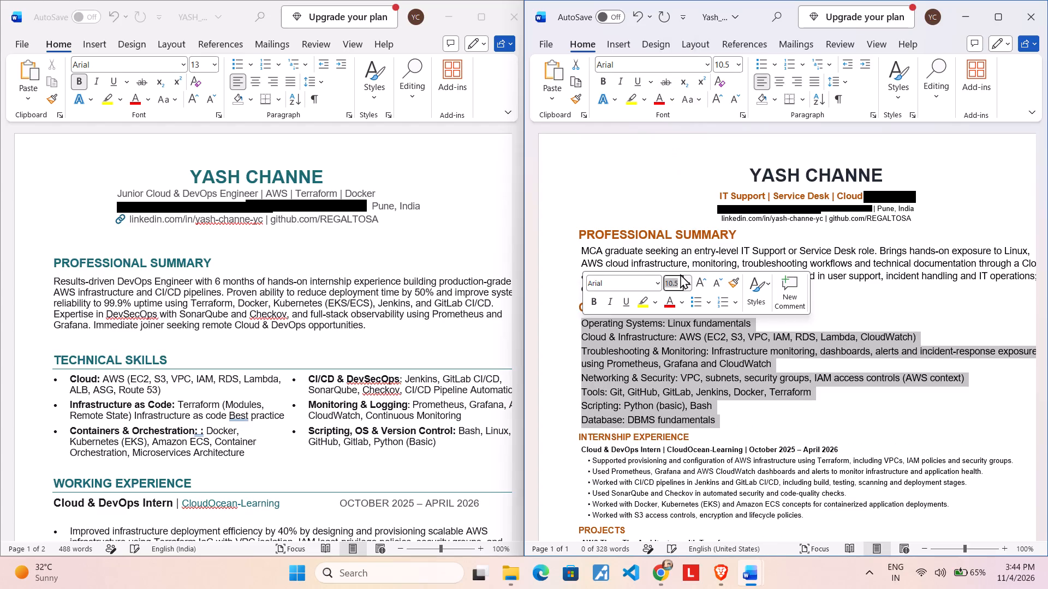
pyautogui.click(823, 416)
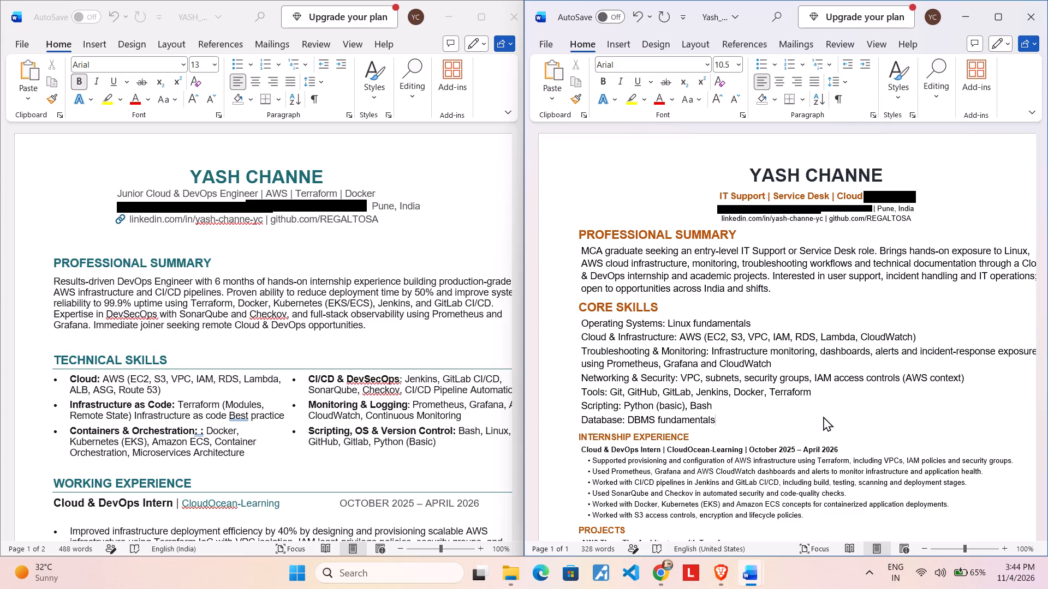
# Format the Core Skills lines, from Operating Systems to Database, as a list with solid round bullets.
pyautogui.moveTo(581, 321); pyautogui.dragTo(670, 422)
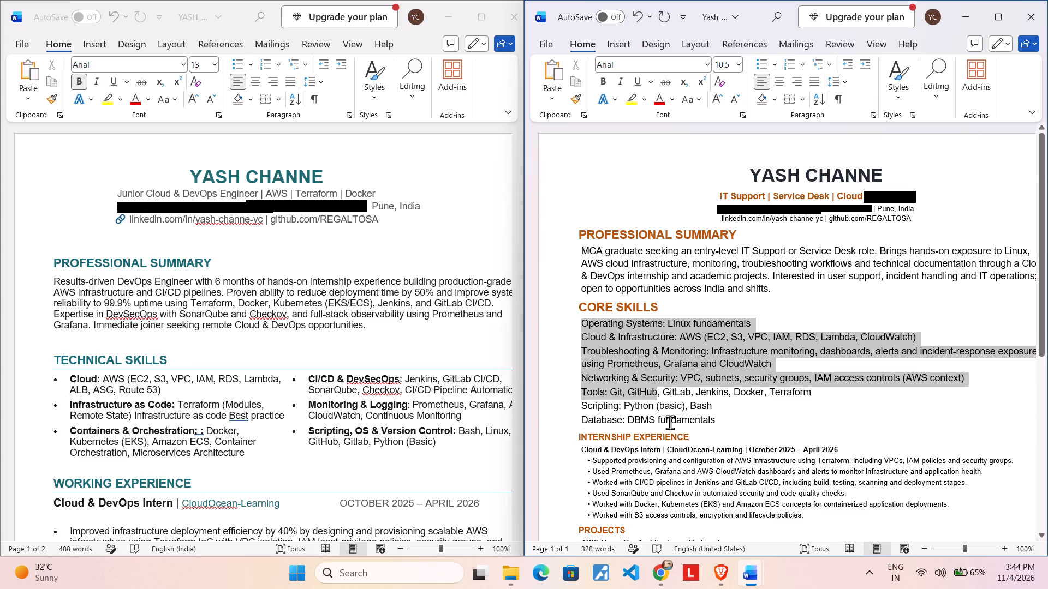
pyautogui.moveTo(670, 422); pyautogui.dragTo(723, 422)
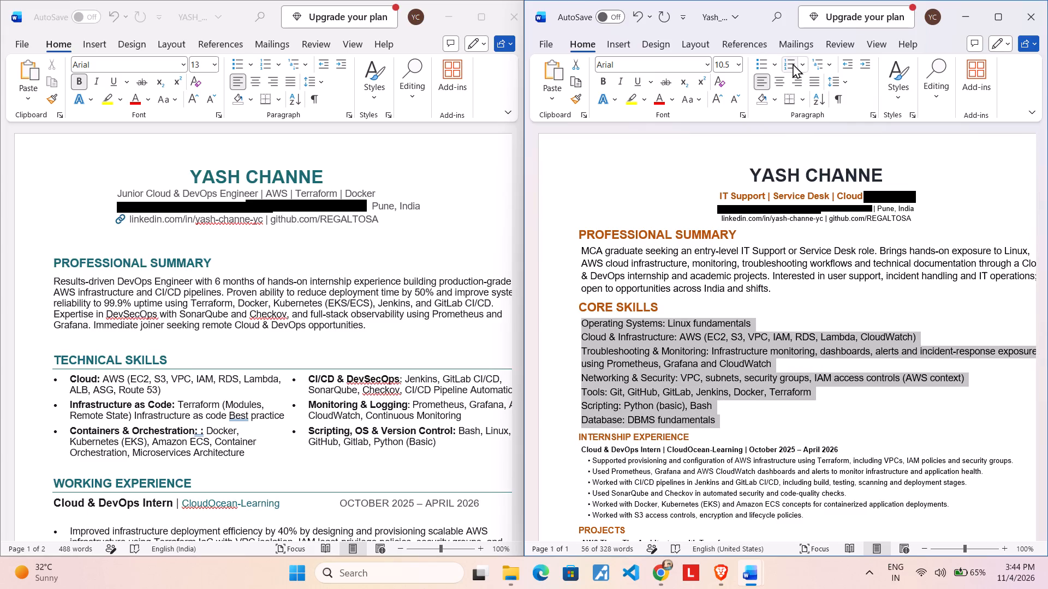
pyautogui.click(776, 63)
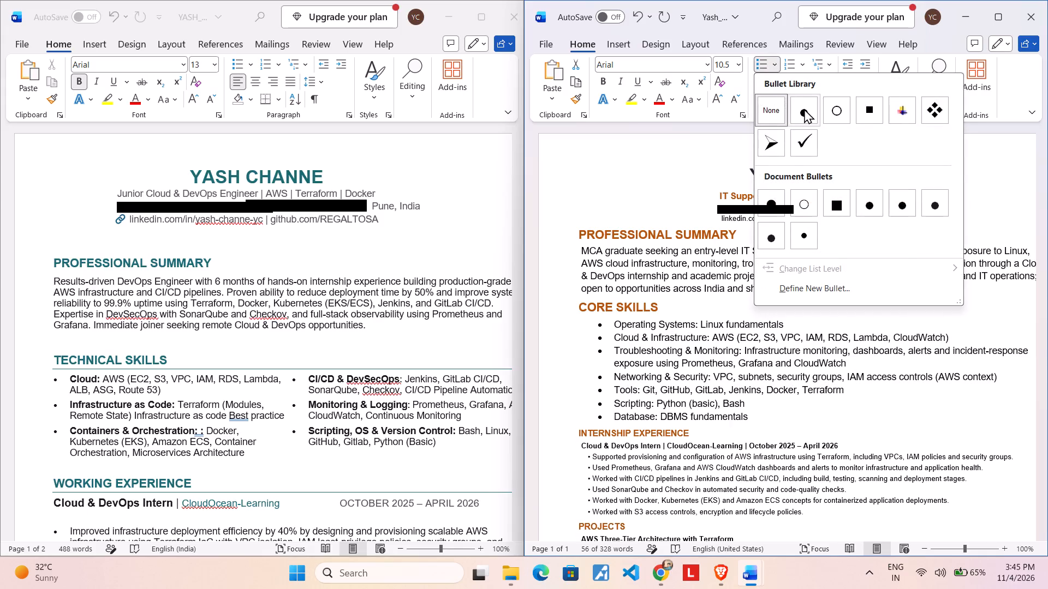
pyautogui.click(804, 109)
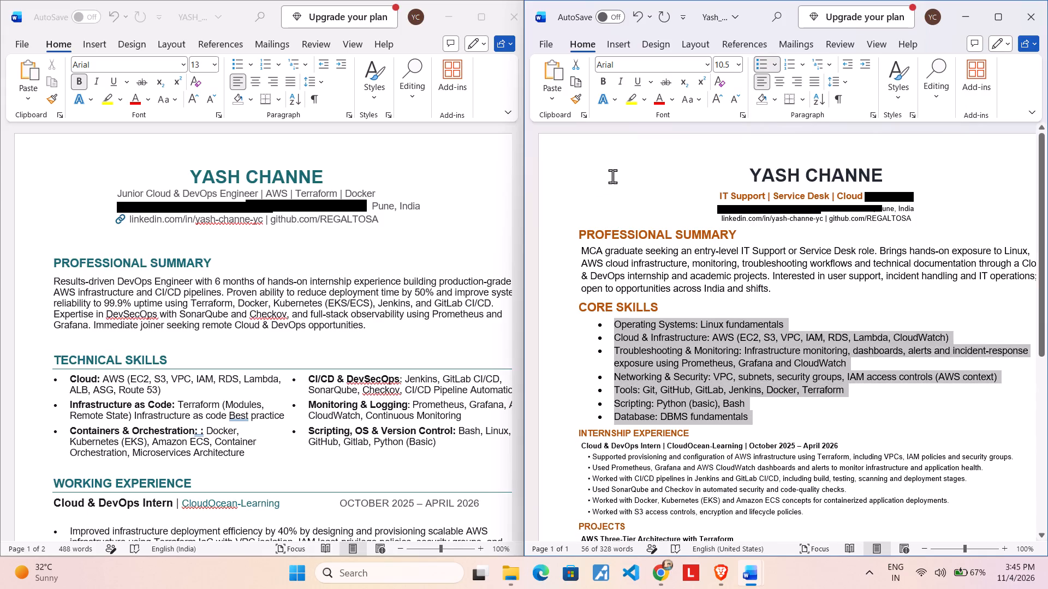
pyautogui.click(613, 176)
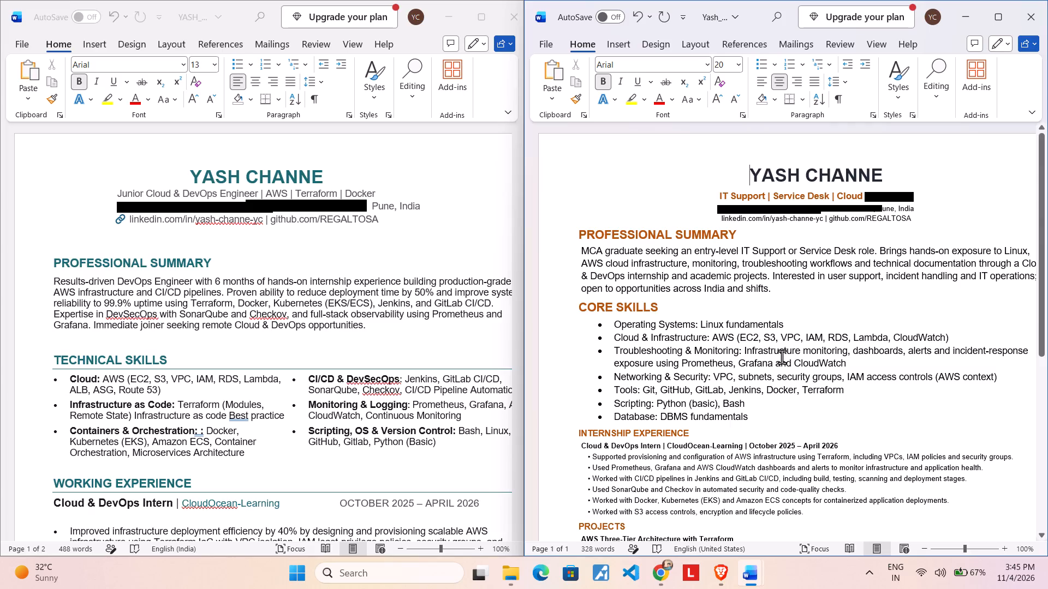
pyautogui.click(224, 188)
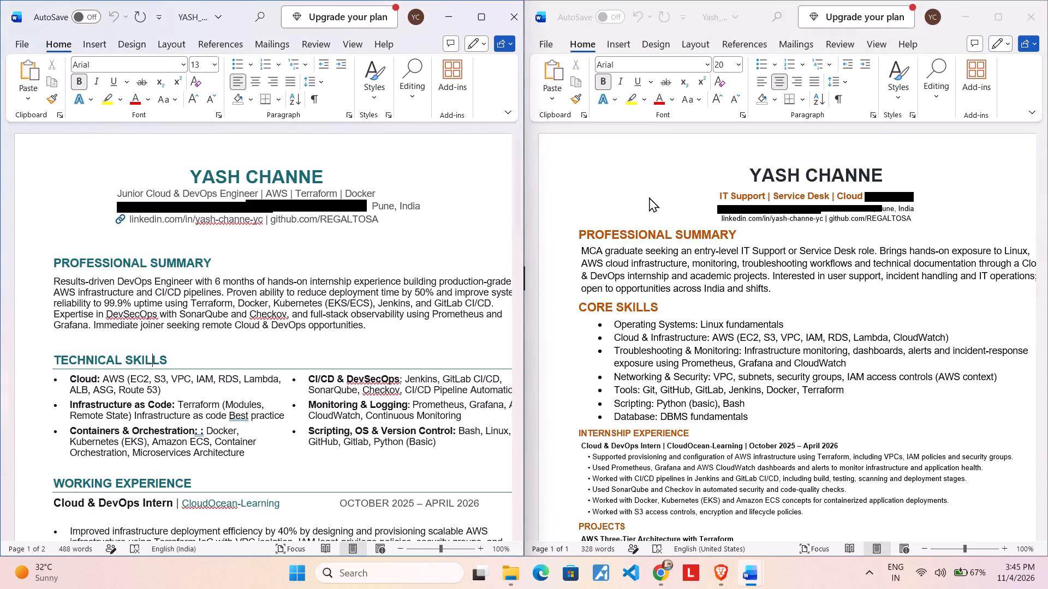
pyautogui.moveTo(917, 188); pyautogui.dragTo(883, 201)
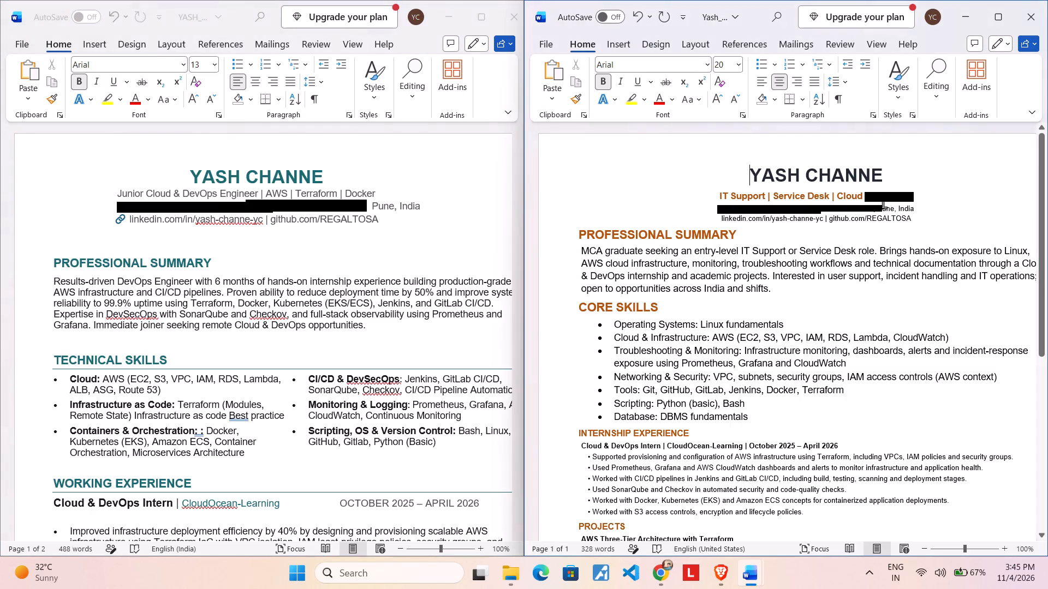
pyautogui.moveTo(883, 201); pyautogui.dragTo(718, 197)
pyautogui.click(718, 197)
# Check the reference CV's contact line size and set the IT Support resume's two contact and links lines to font size 10.5.
pyautogui.click(355, 213)
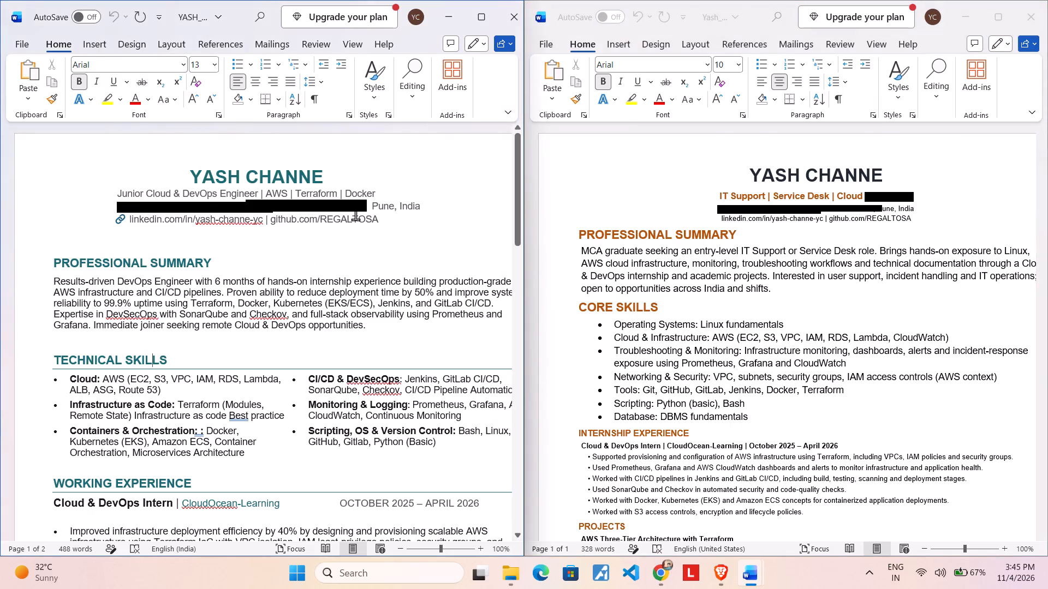
pyautogui.click(305, 219)
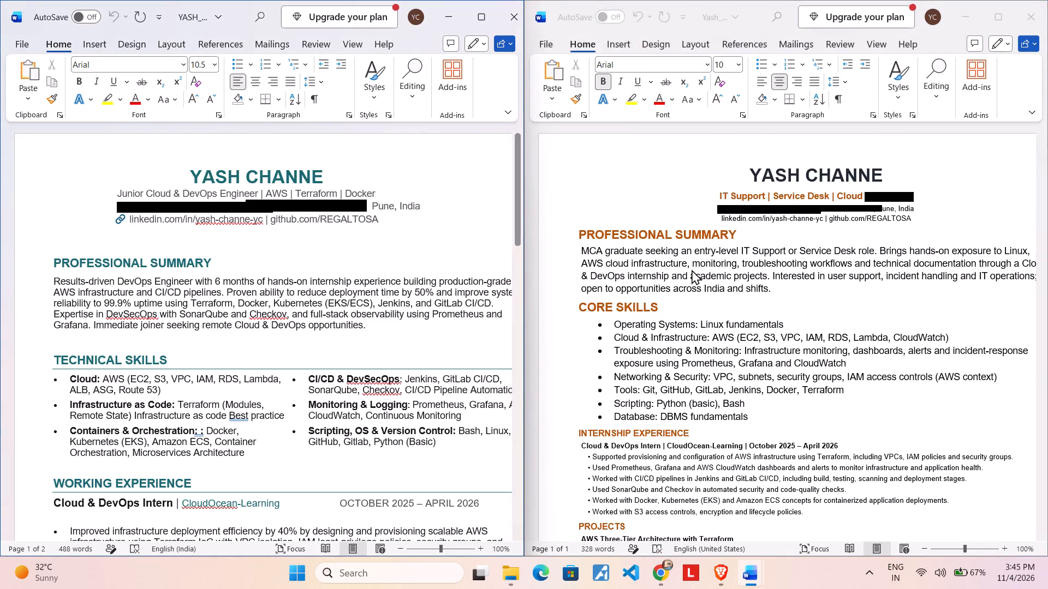
pyautogui.moveTo(915, 217); pyautogui.dragTo(814, 214)
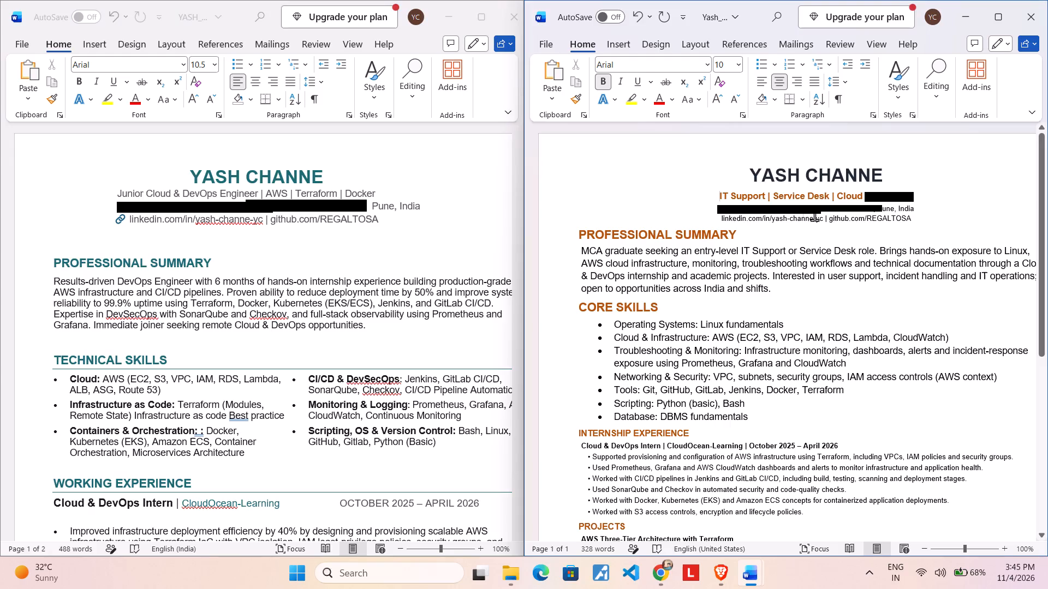
pyautogui.moveTo(814, 214); pyautogui.dragTo(715, 203)
pyautogui.moveTo(720, 209); pyautogui.dragTo(912, 221)
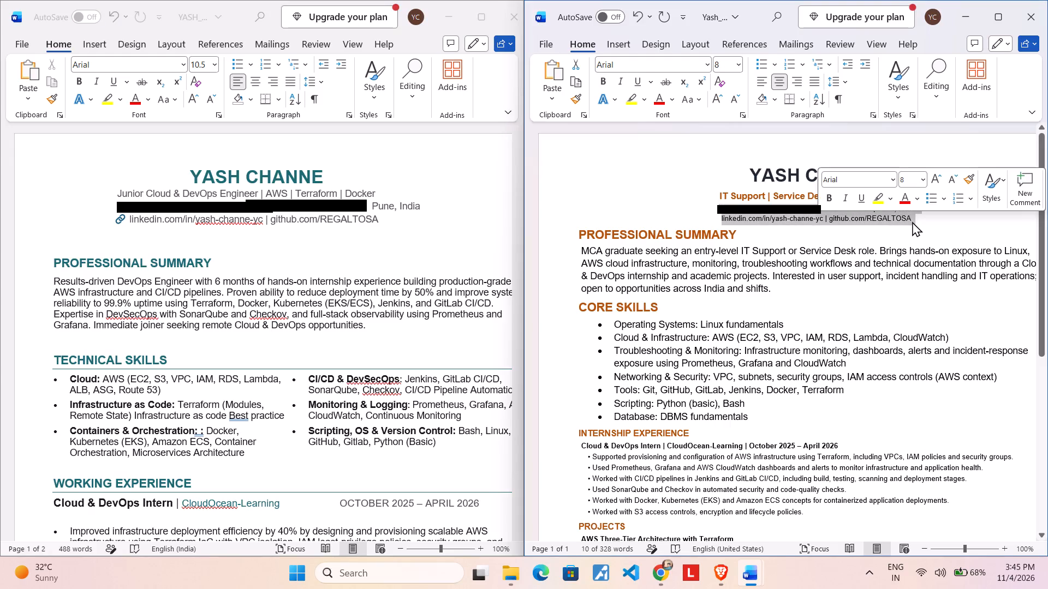
pyautogui.click(924, 181)
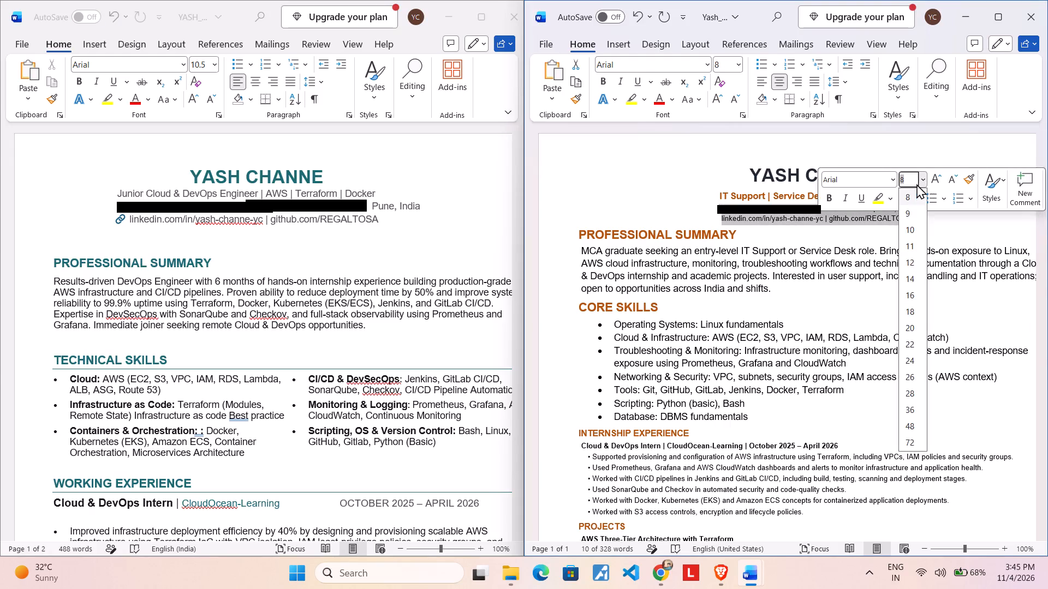
pyautogui.press('BackSpace')
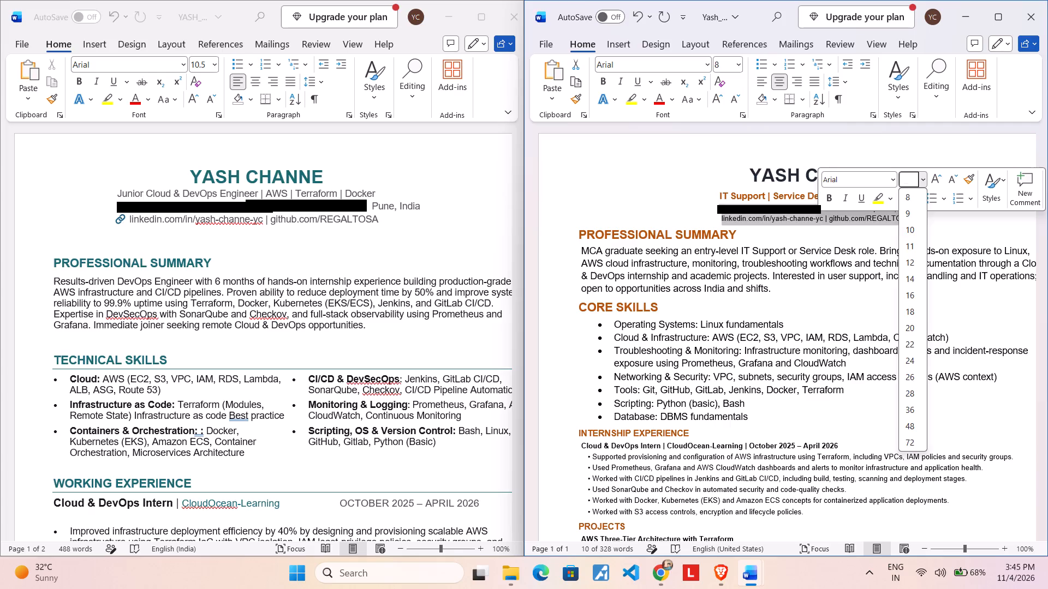
pyautogui.write('10.5')
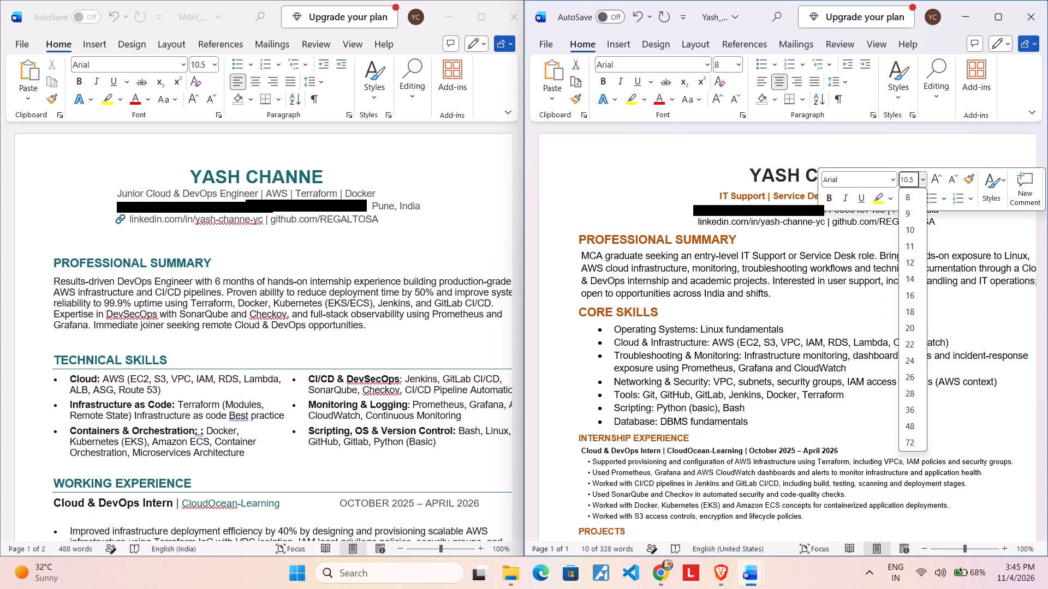
pyautogui.press('Return')
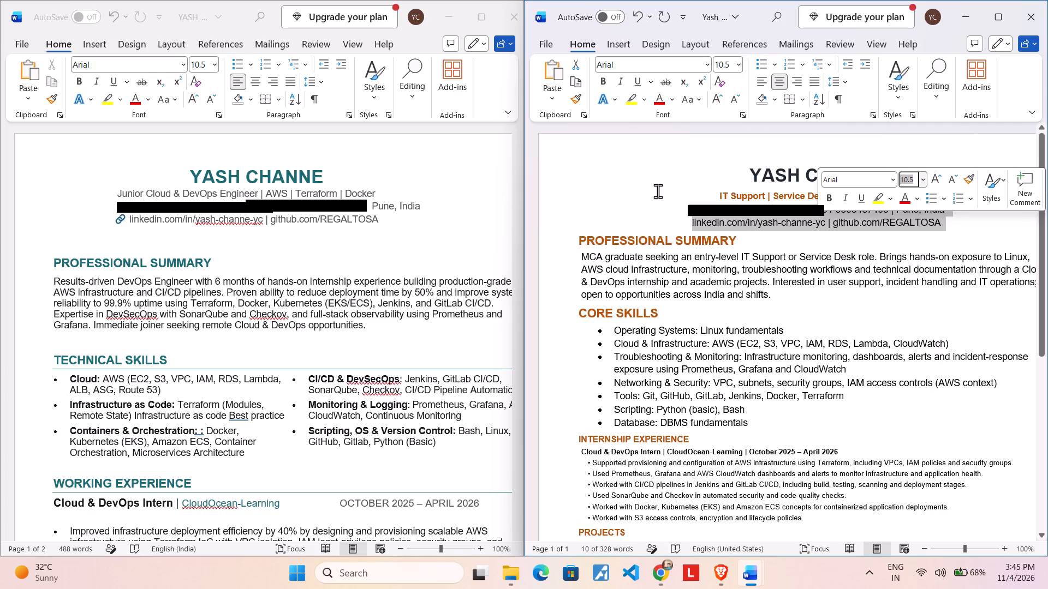
pyautogui.click(657, 191)
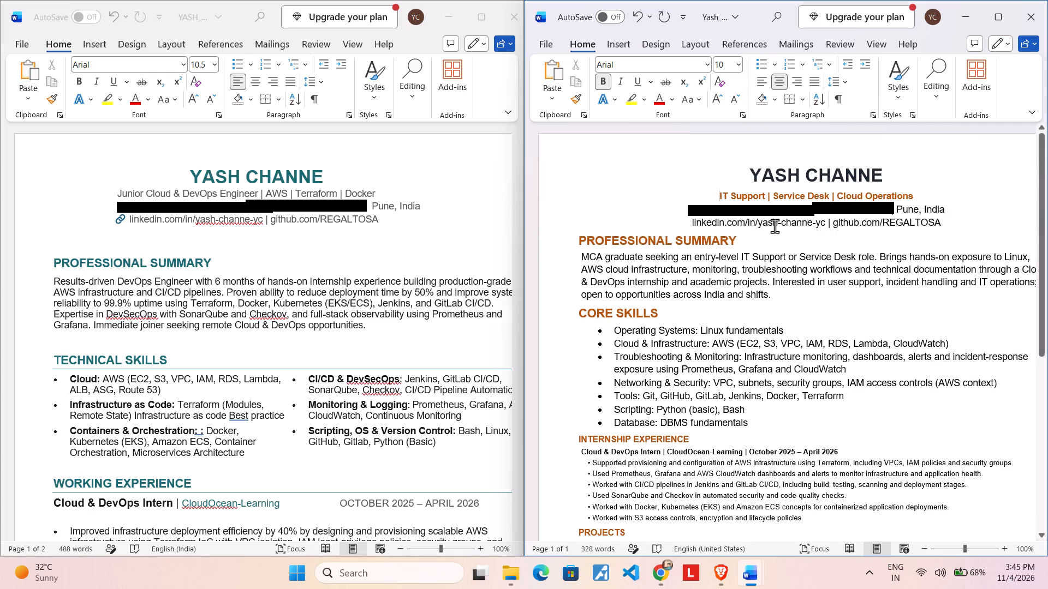
# Set the IT Support | Service Desk | Cloud Operations line under the name to font size 10.5.
pyautogui.moveTo(914, 199); pyautogui.dragTo(773, 199)
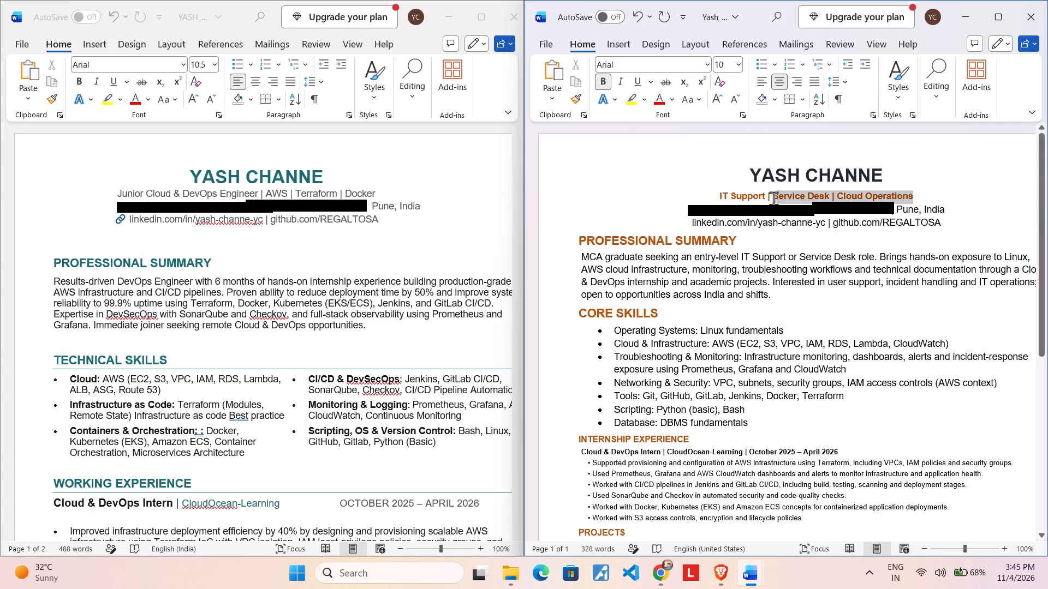
pyautogui.moveTo(773, 199); pyautogui.dragTo(712, 196)
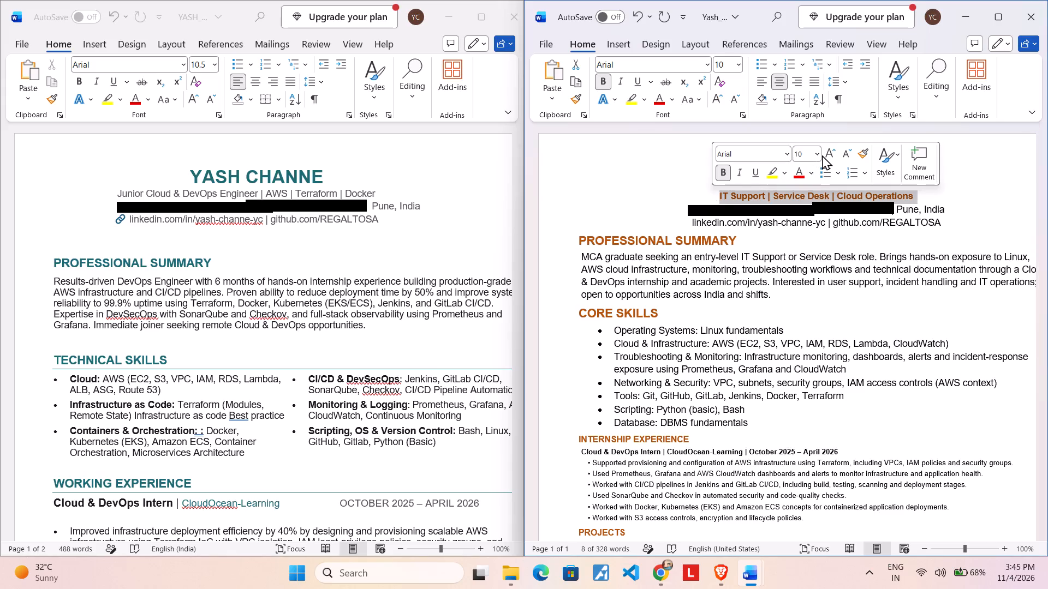
pyautogui.click(818, 155)
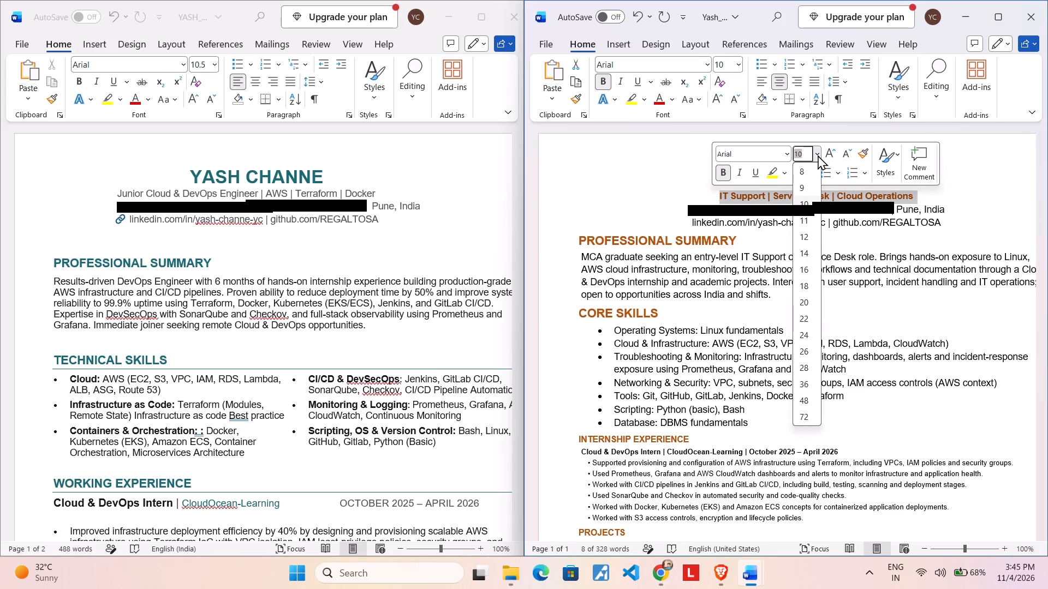
pyautogui.press('BackSpace')
pyautogui.write('10.5')
pyautogui.press('Return')
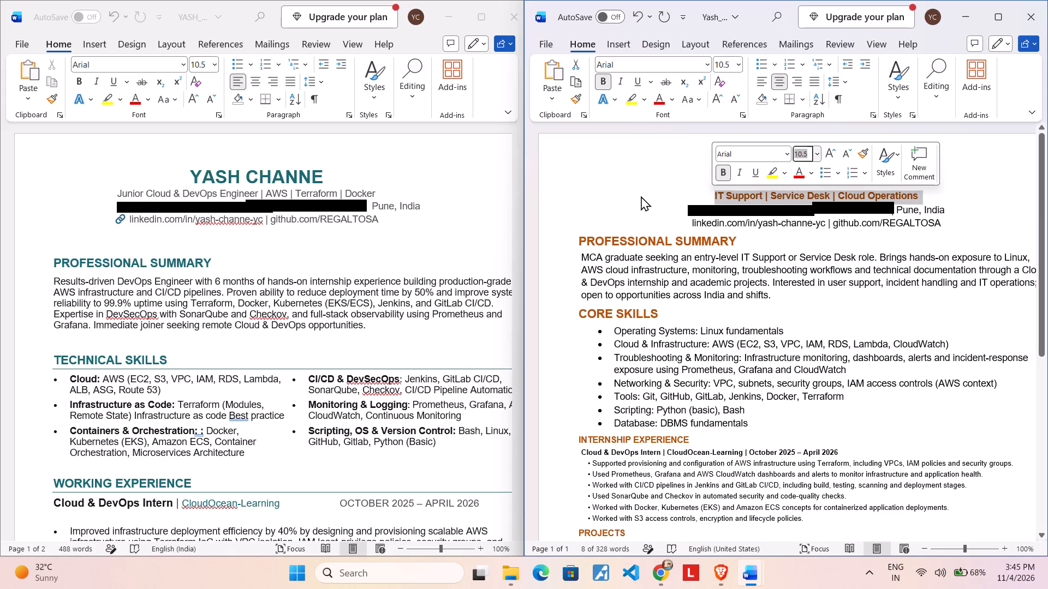
pyautogui.click(641, 196)
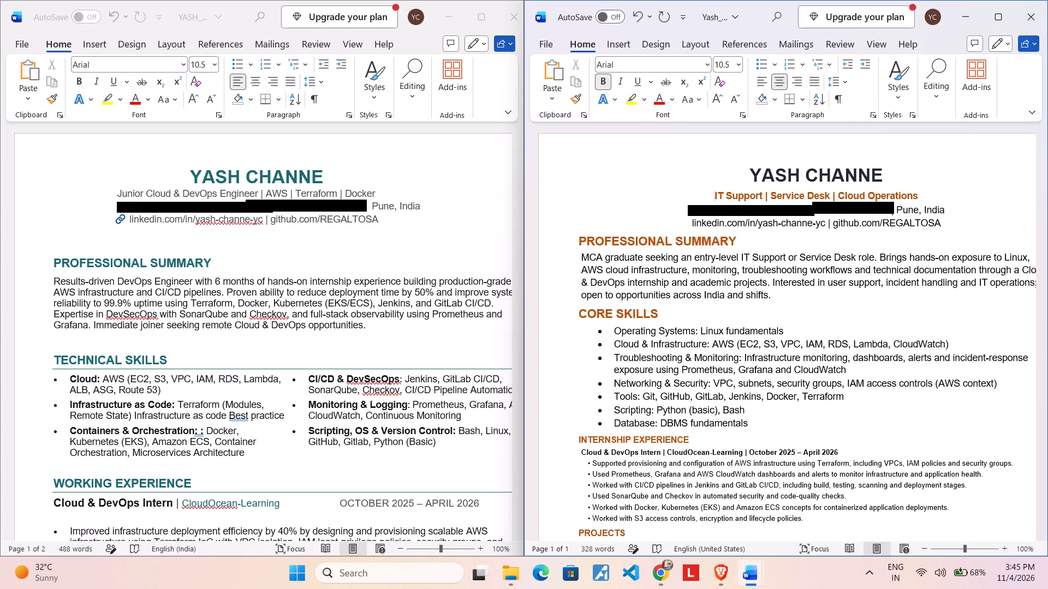
# Set the IT Support resume's Internship Experience heading to font size 13.
pyautogui.scroll(-1, 806, 354)
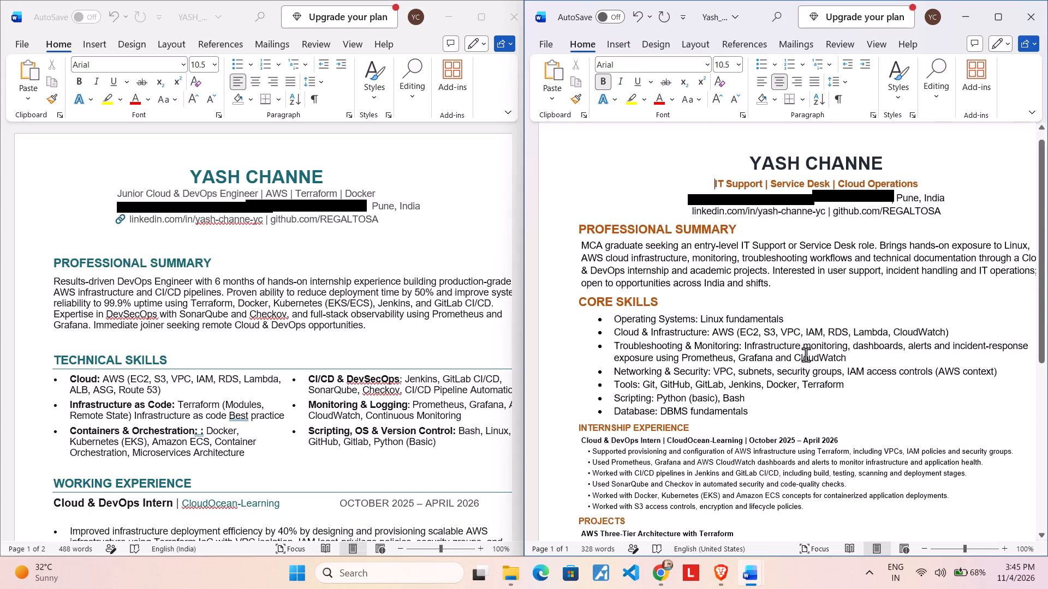
pyautogui.scroll(-1, 806, 354)
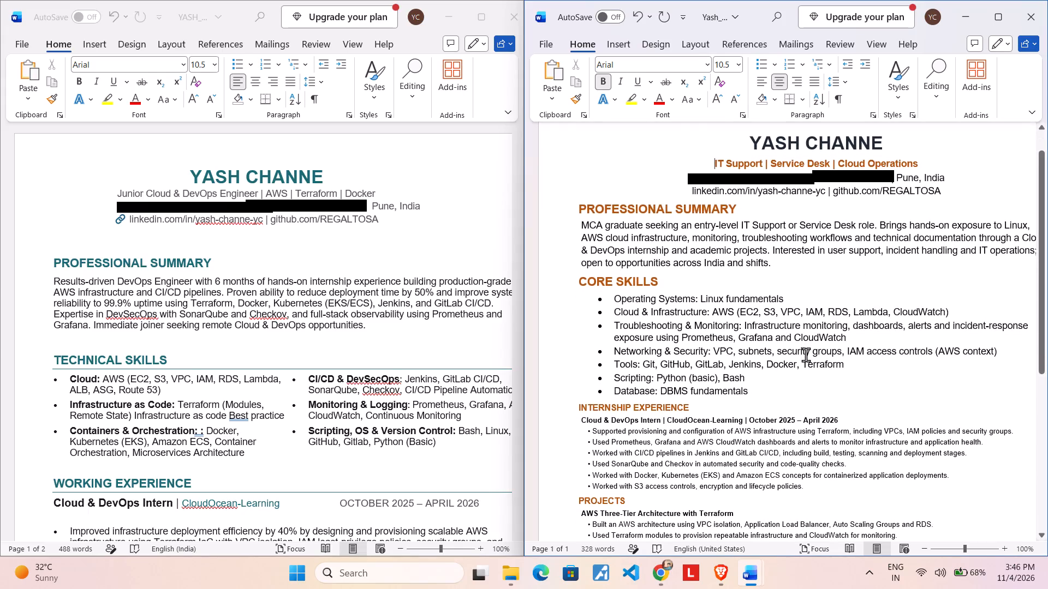
pyautogui.scroll(-1, 806, 354)
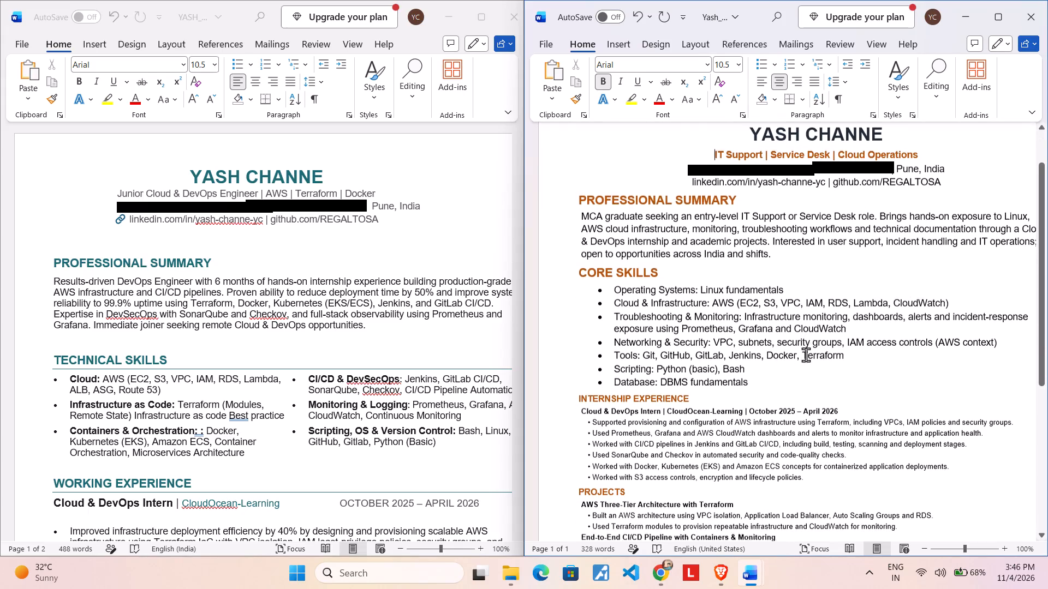
pyautogui.scroll(-1, 806, 354)
pyautogui.moveTo(695, 357); pyautogui.dragTo(570, 359)
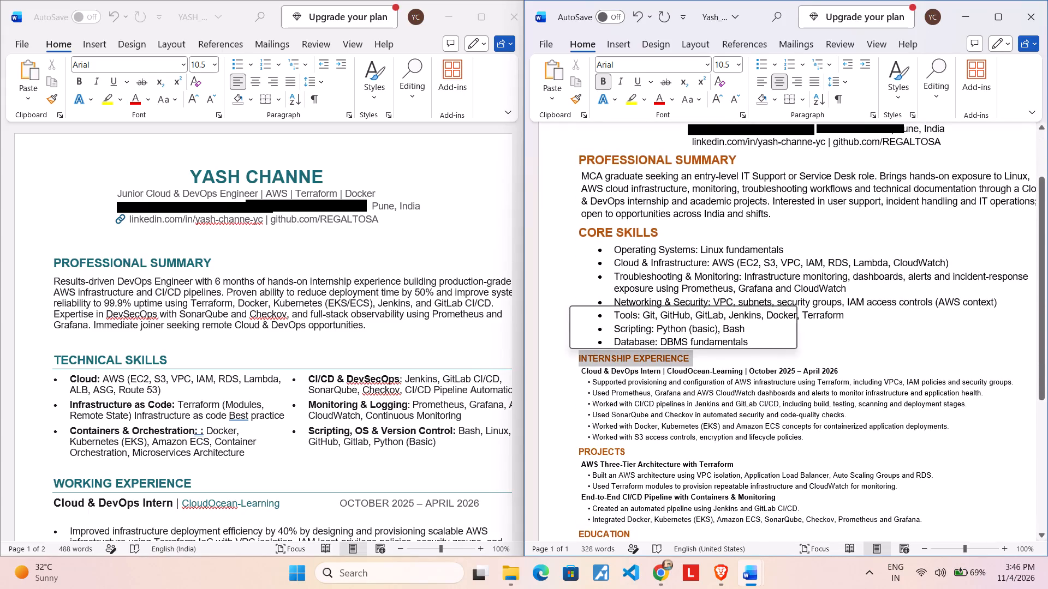
pyautogui.click(674, 314)
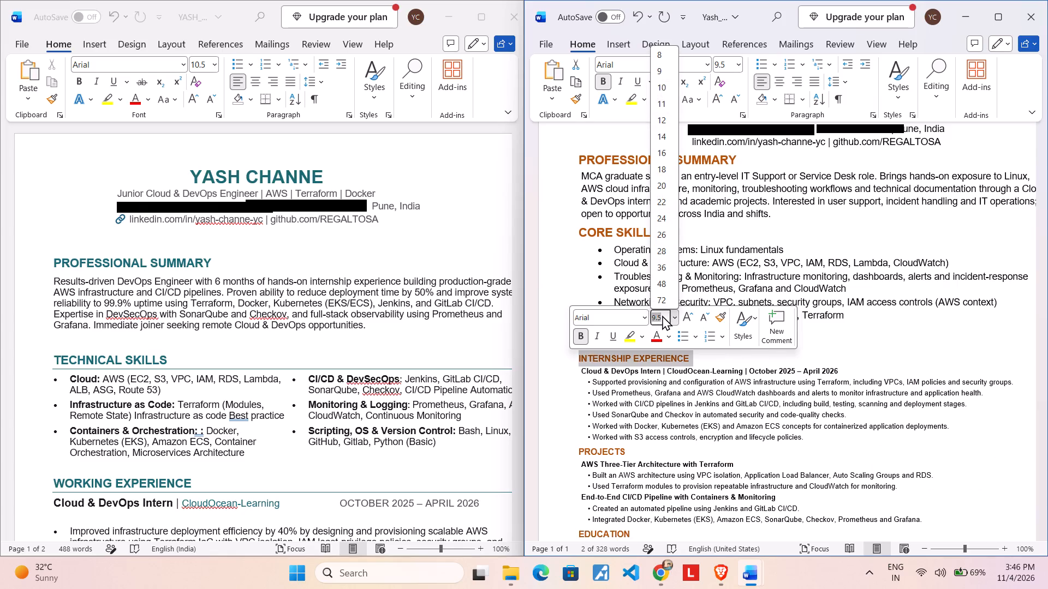
pyautogui.press('BackSpace')
pyautogui.write('13')
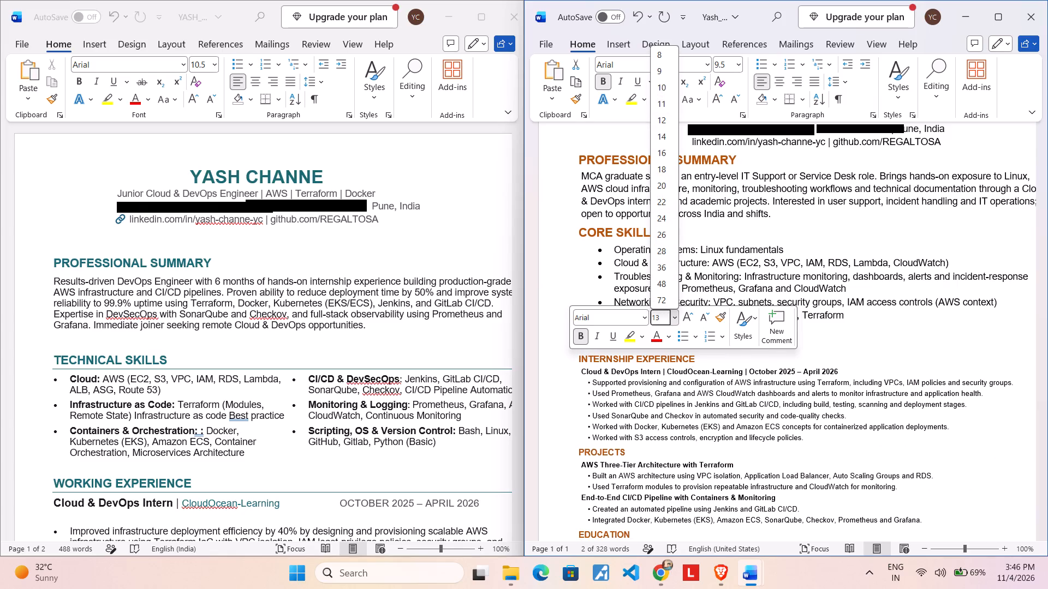
pyautogui.press('Return')
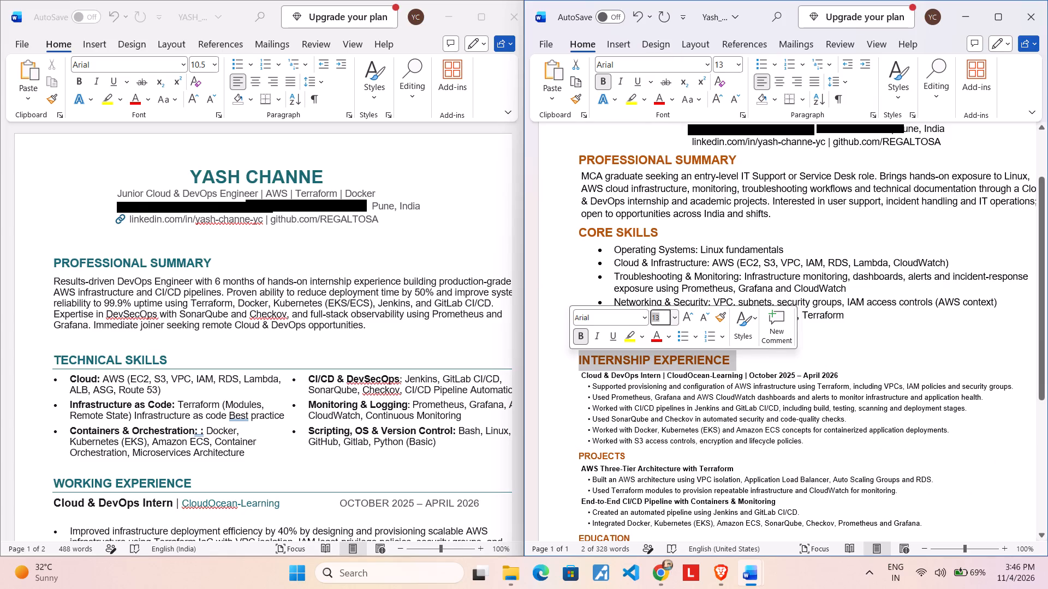
# Set all six bullet lines under the Cloud & DevOps Intern entry in Internship Experience to font size 10.5.
pyautogui.click(565, 407)
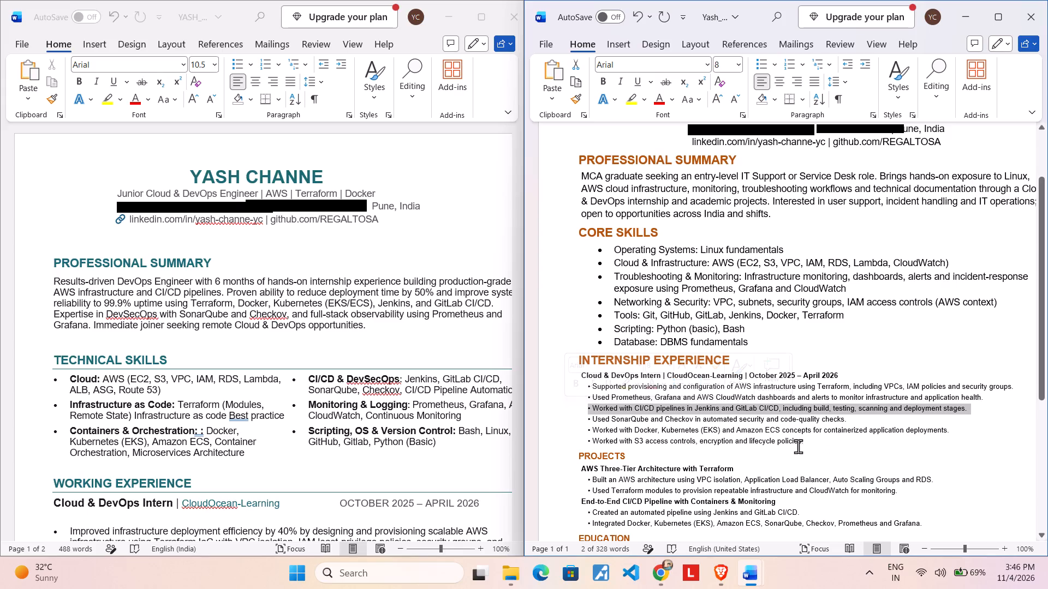
pyautogui.moveTo(812, 445); pyautogui.dragTo(680, 414)
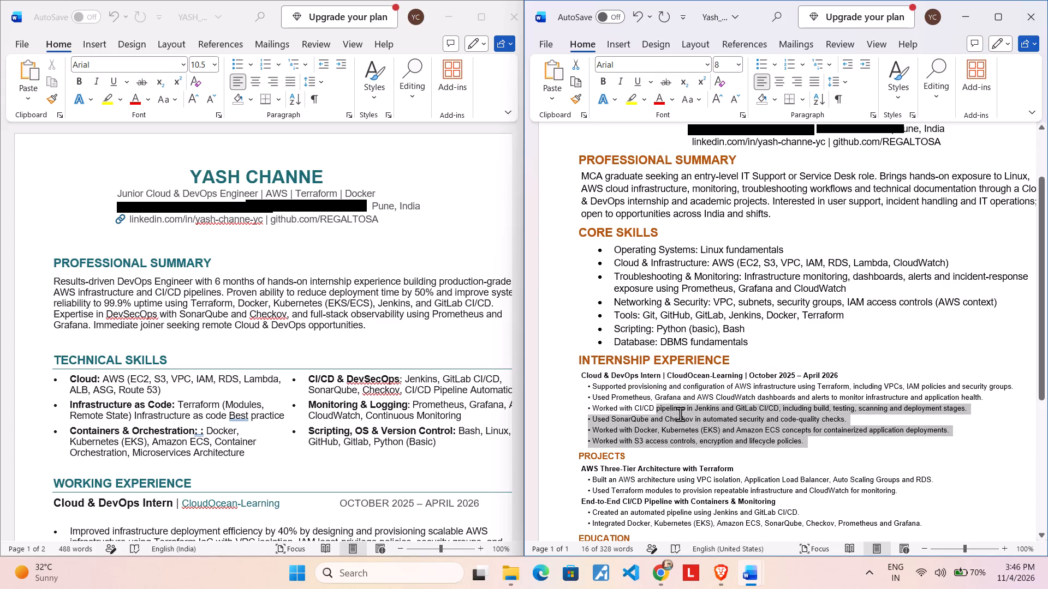
pyautogui.moveTo(680, 414); pyautogui.dragTo(589, 389)
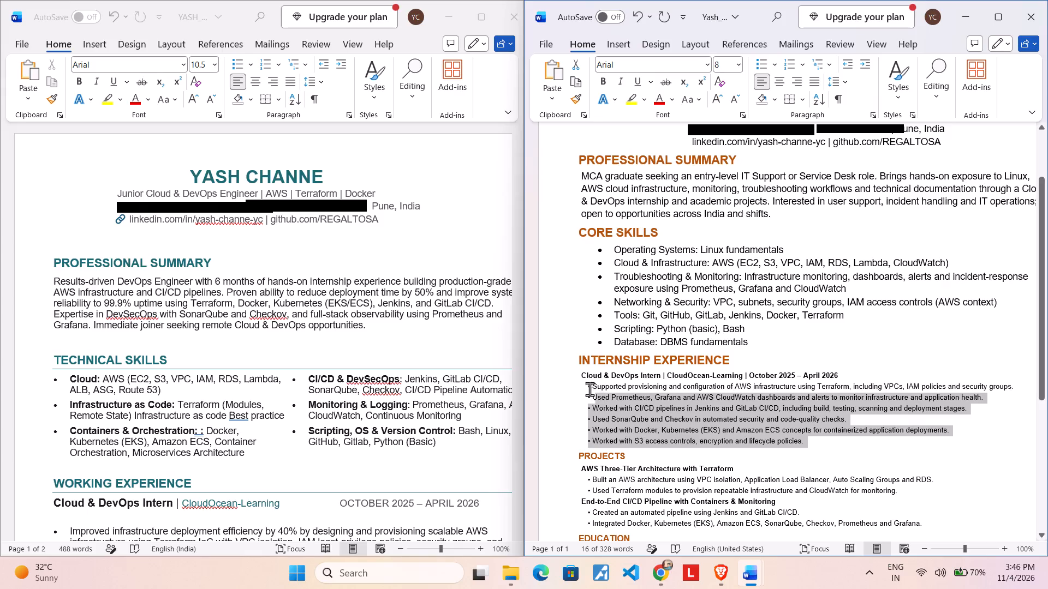
pyautogui.moveTo(589, 389); pyautogui.dragTo(585, 387)
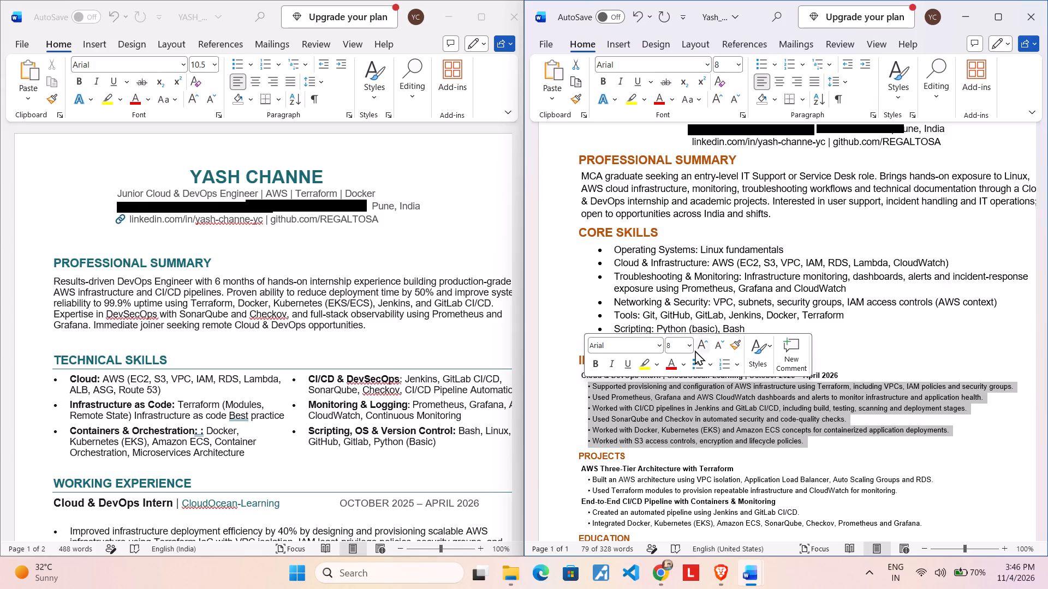
pyautogui.click(688, 346)
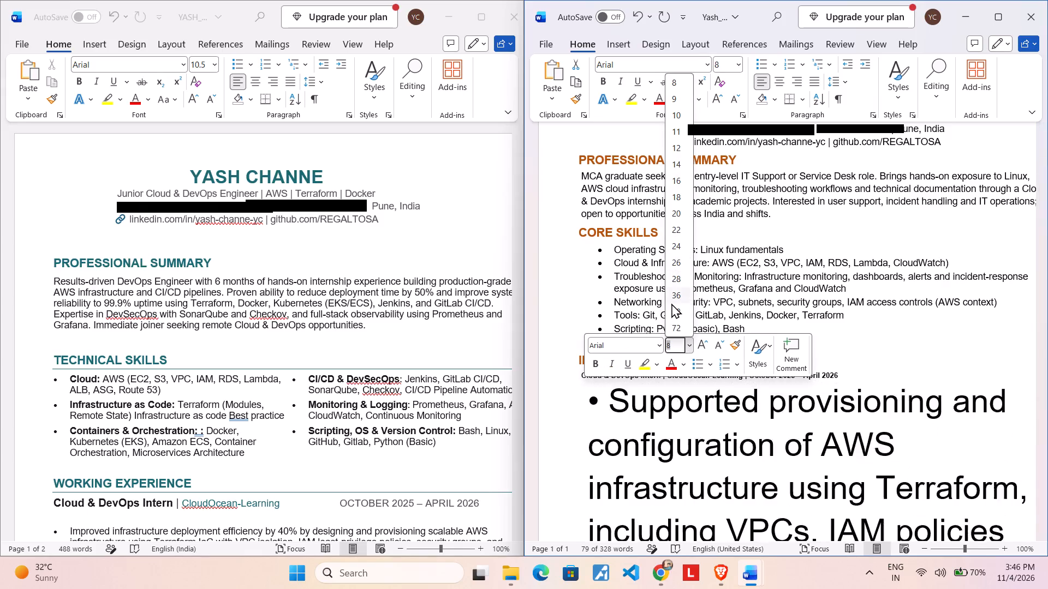
pyautogui.press('BackSpace')
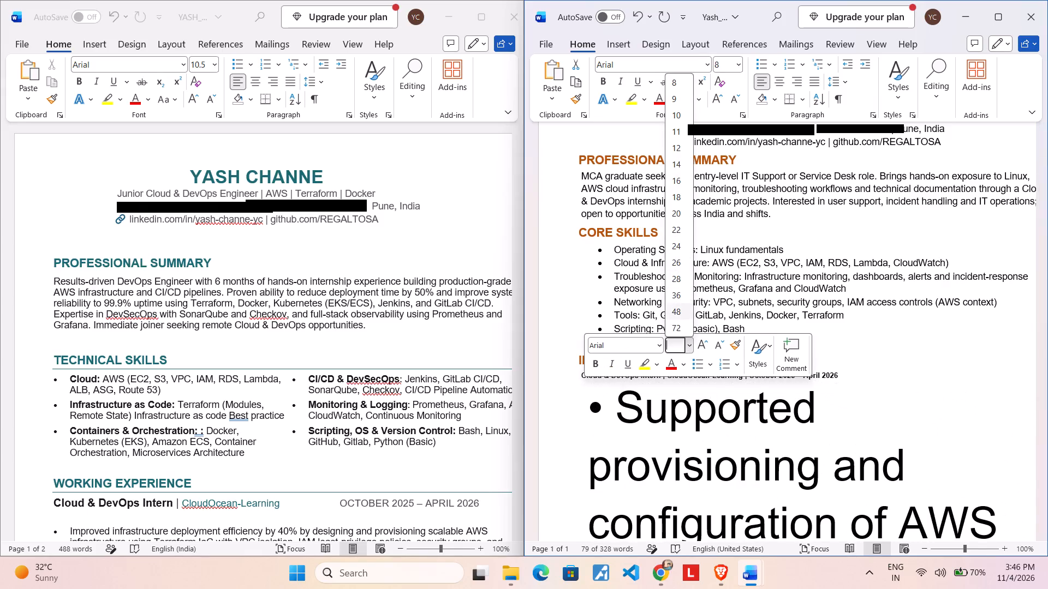
pyautogui.write('10.5')
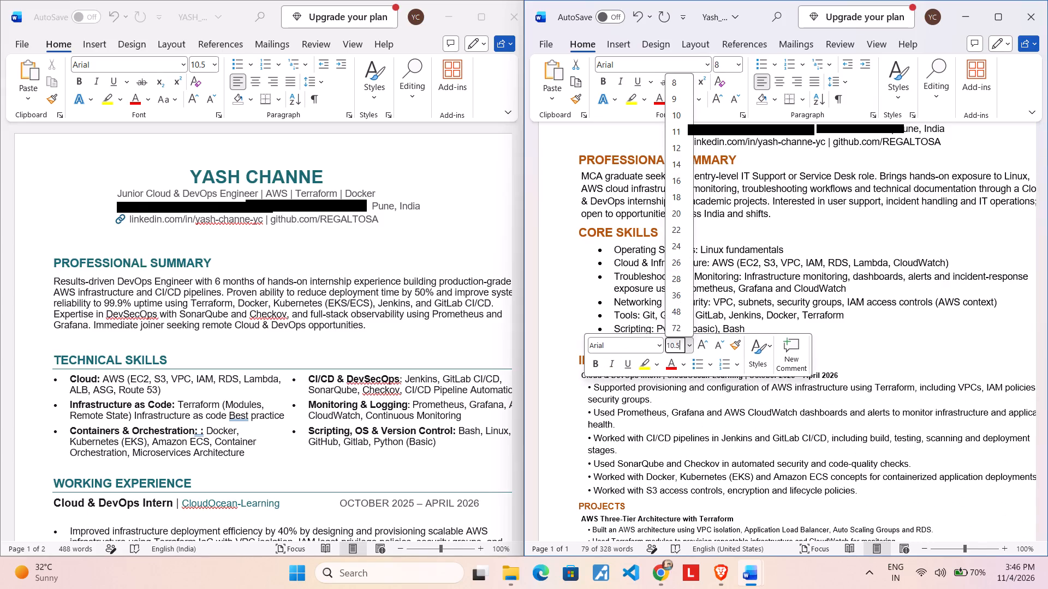
pyautogui.press('Return')
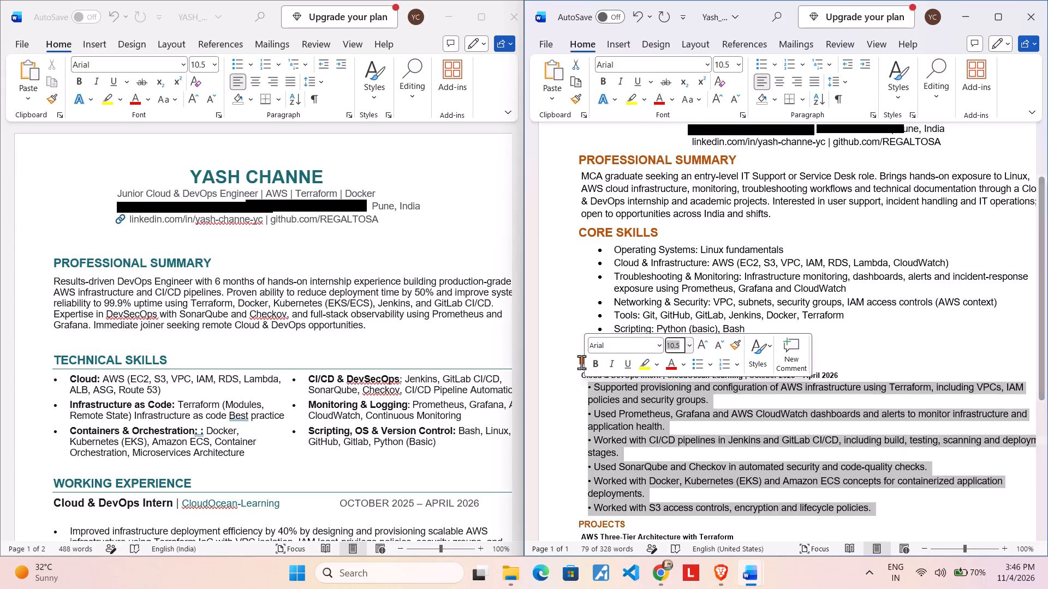
# Check the reference CV's Cloud & DevOps Intern line size and set the IT Support resume's Cloud & DevOps Intern entry line to font size 12.
pyautogui.click(556, 381)
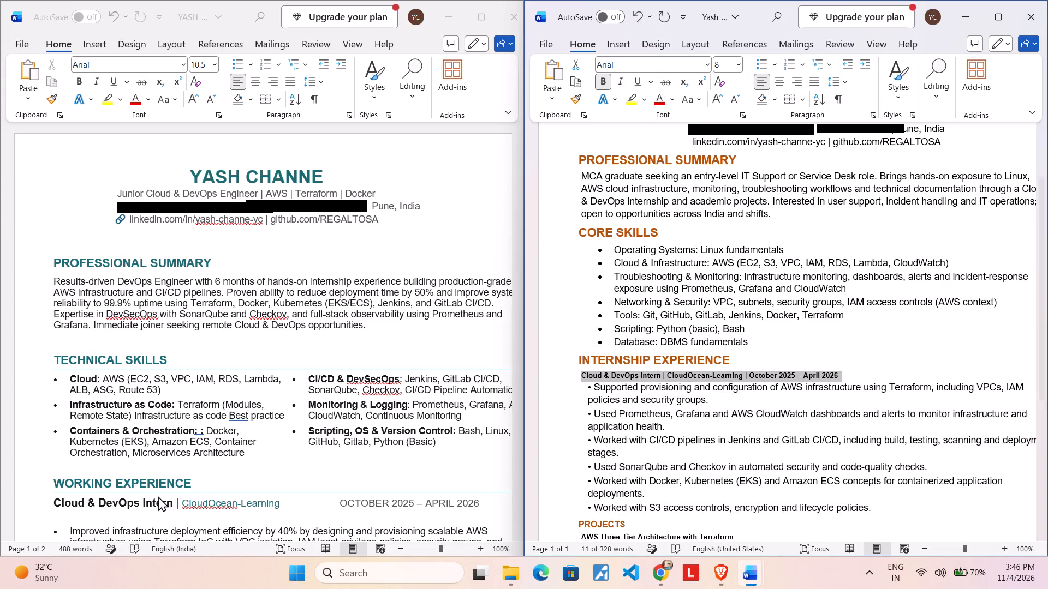
pyautogui.scroll(-1, 185, 494)
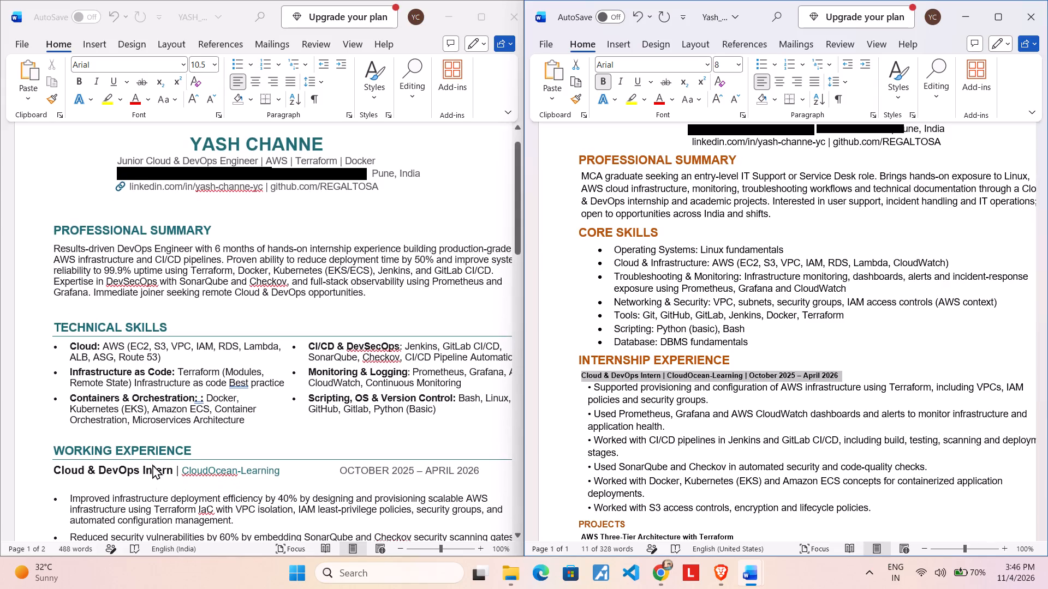
pyautogui.click(152, 464)
pyautogui.click(172, 465)
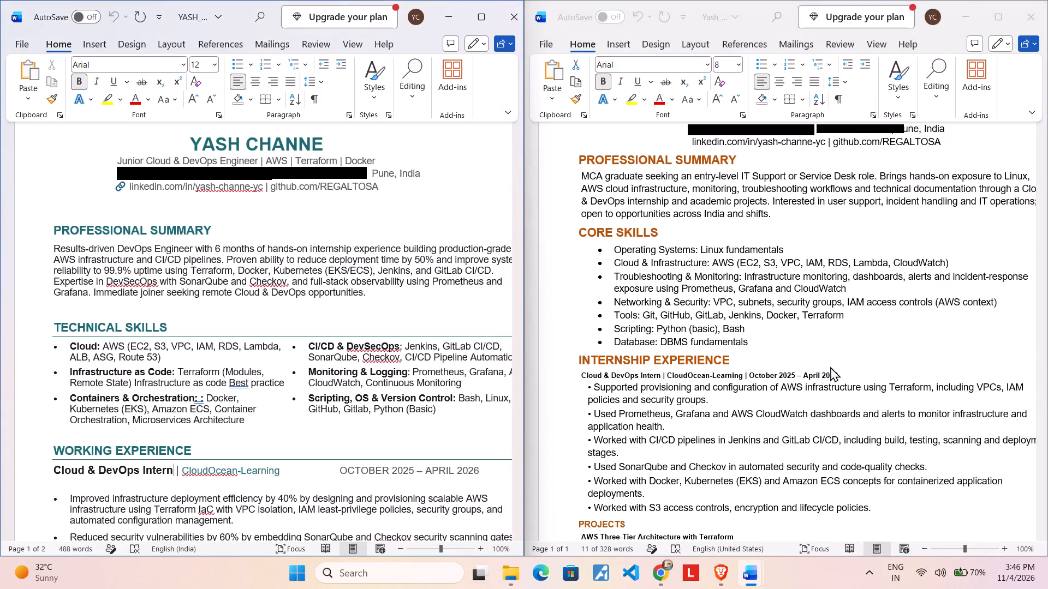
pyautogui.moveTo(839, 368); pyautogui.dragTo(720, 385)
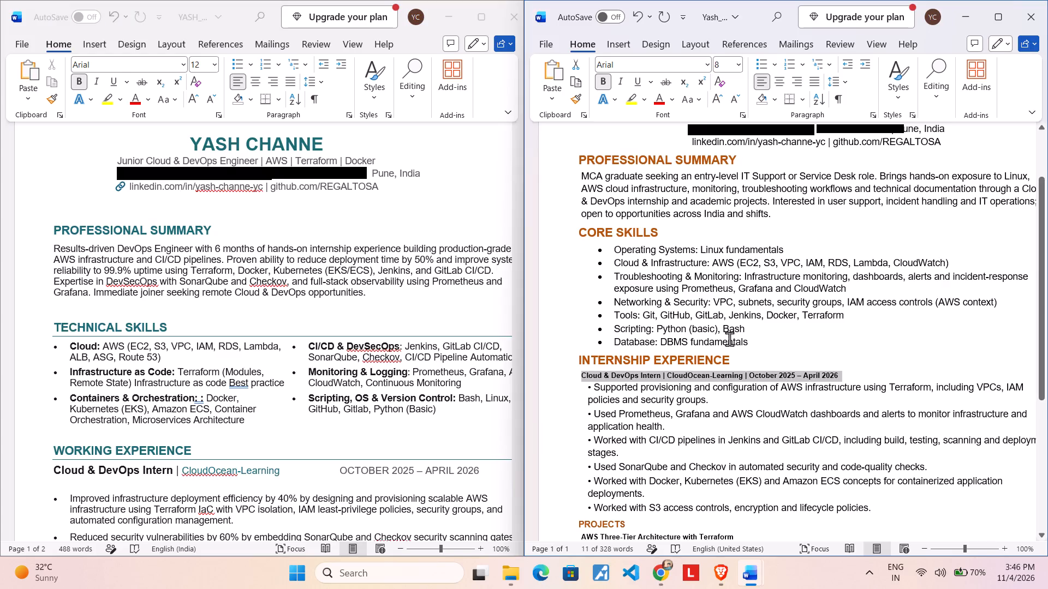
pyautogui.click(846, 353)
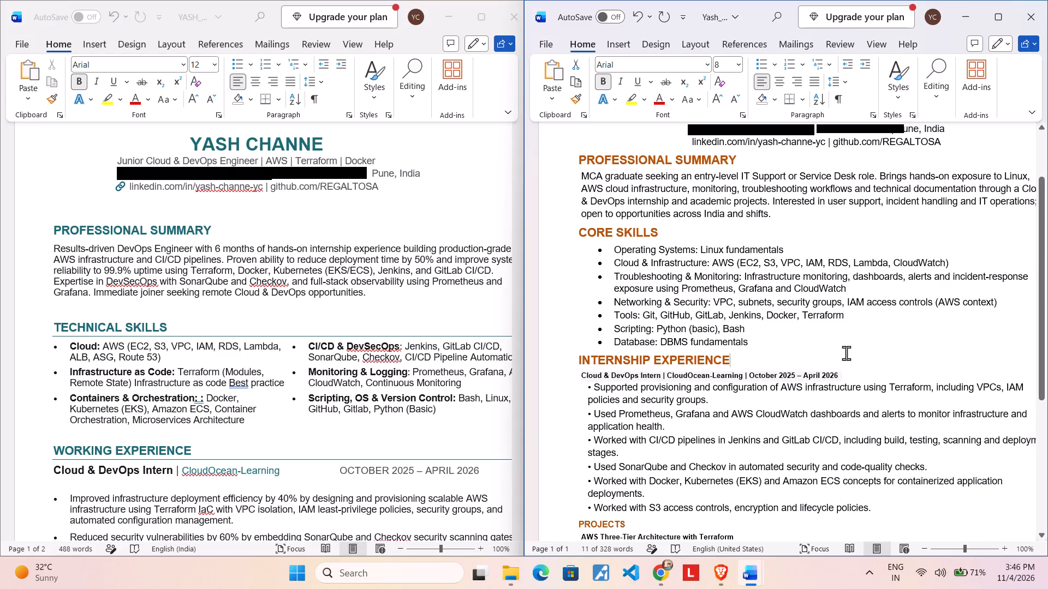
pyautogui.moveTo(844, 374); pyautogui.dragTo(600, 378)
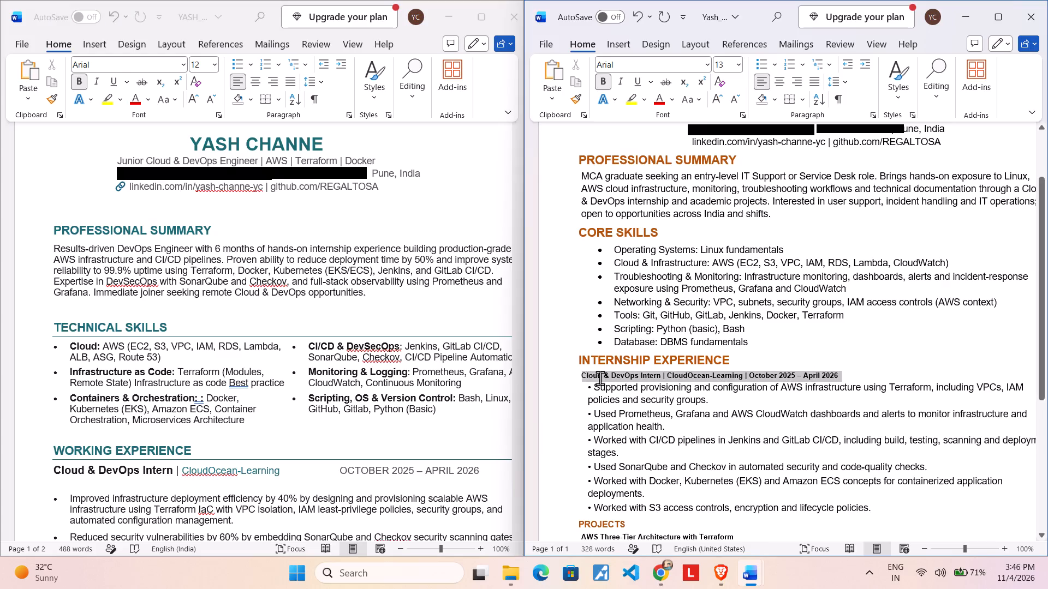
pyautogui.moveTo(600, 378); pyautogui.dragTo(583, 378)
pyautogui.click(687, 338)
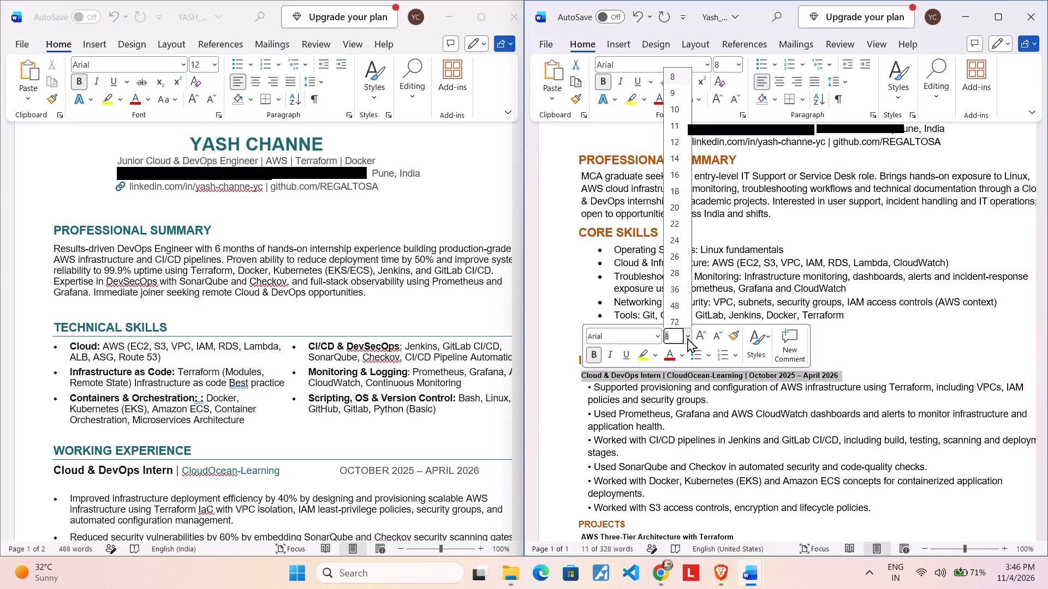
pyautogui.click(675, 137)
pyautogui.click(895, 287)
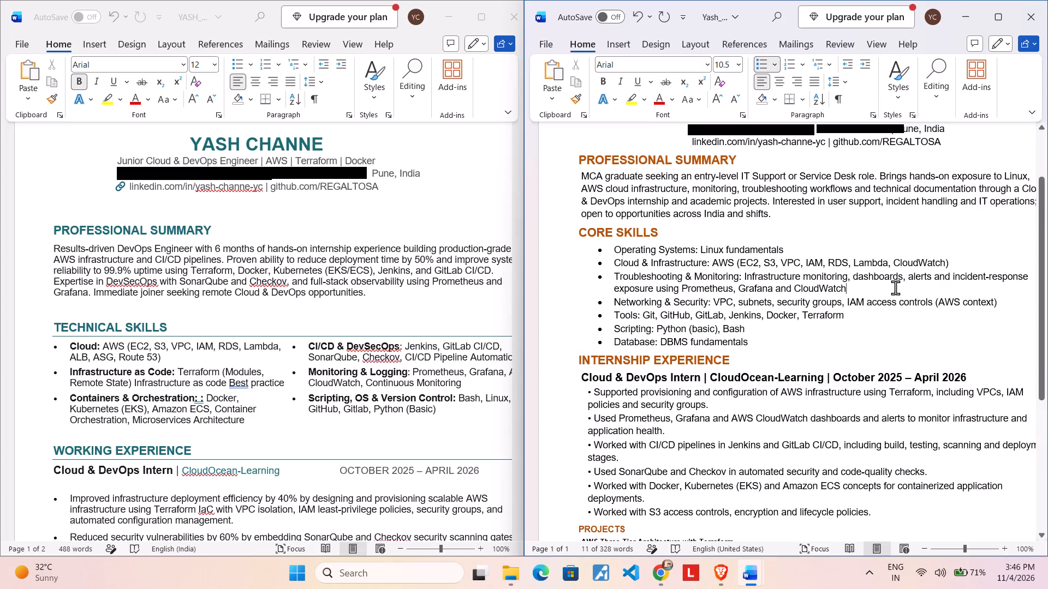
# Convert the six lines under the Cloud & DevOps Intern entry into a bulleted list using the recently used solid round bullet.
pyautogui.scroll(-1, 799, 433)
pyautogui.click(808, 426)
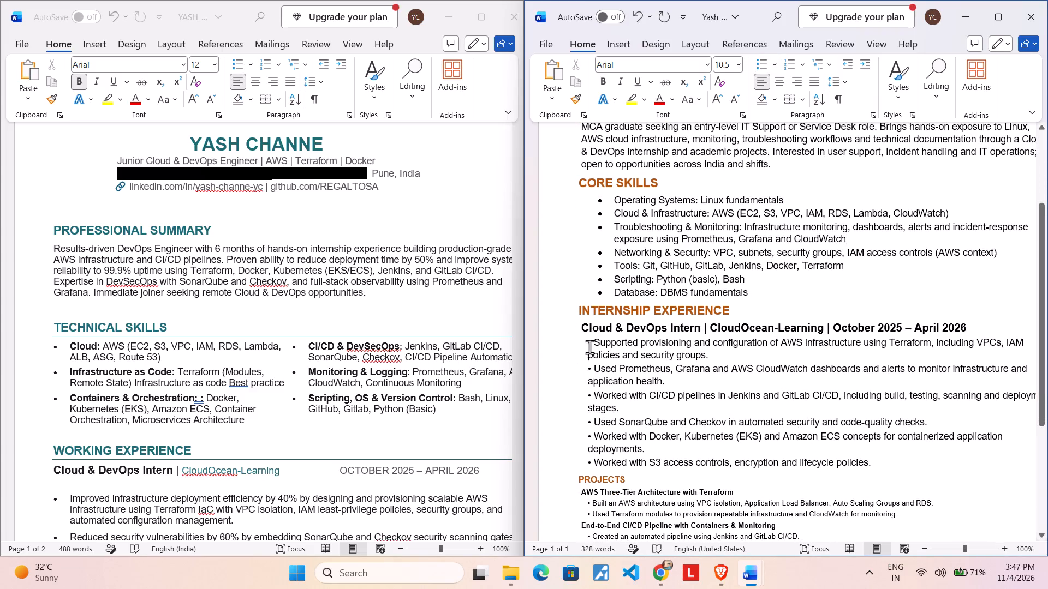
pyautogui.moveTo(585, 344); pyautogui.dragTo(788, 476)
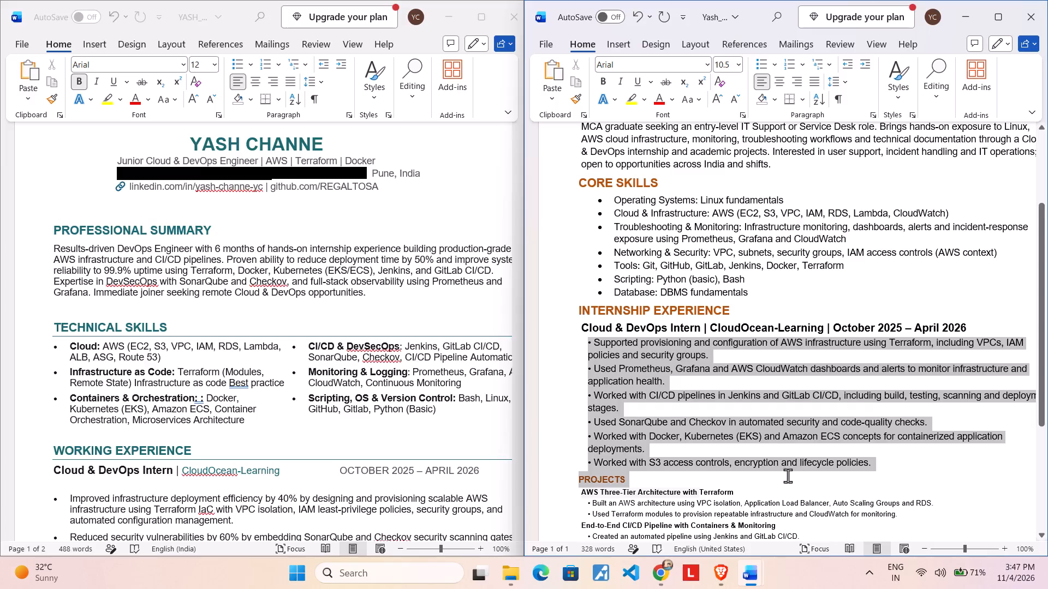
pyautogui.moveTo(788, 476); pyautogui.dragTo(882, 467)
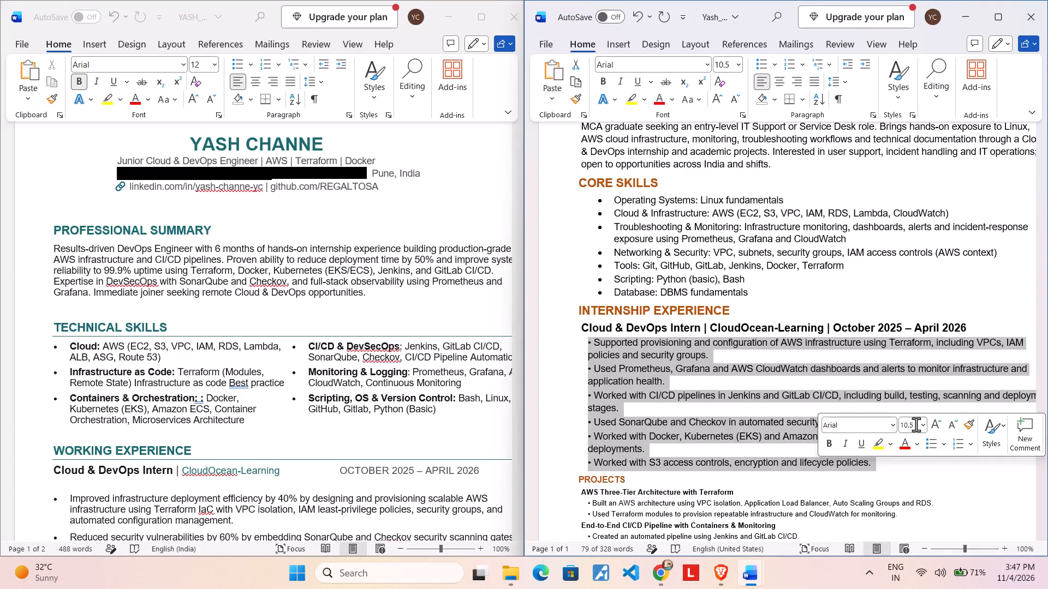
pyautogui.click(549, 390)
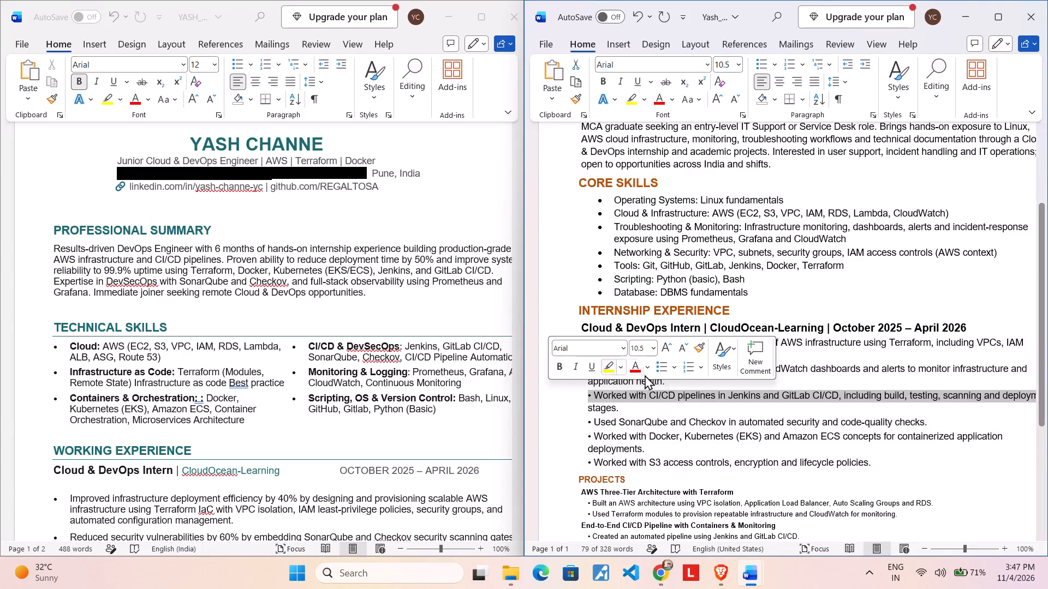
pyautogui.moveTo(877, 469); pyautogui.dragTo(679, 410)
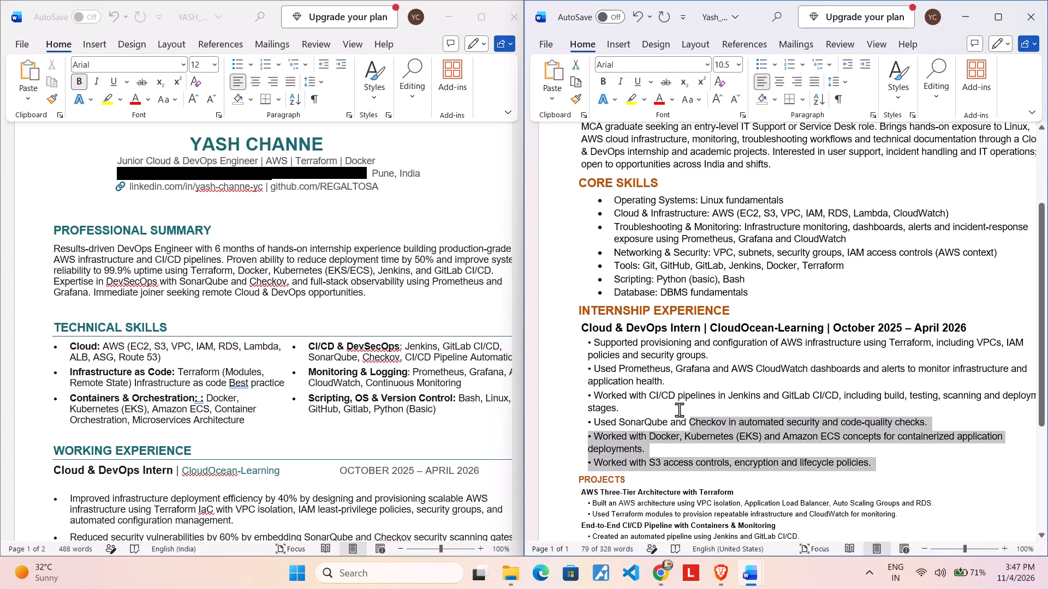
pyautogui.moveTo(679, 410); pyautogui.dragTo(589, 345)
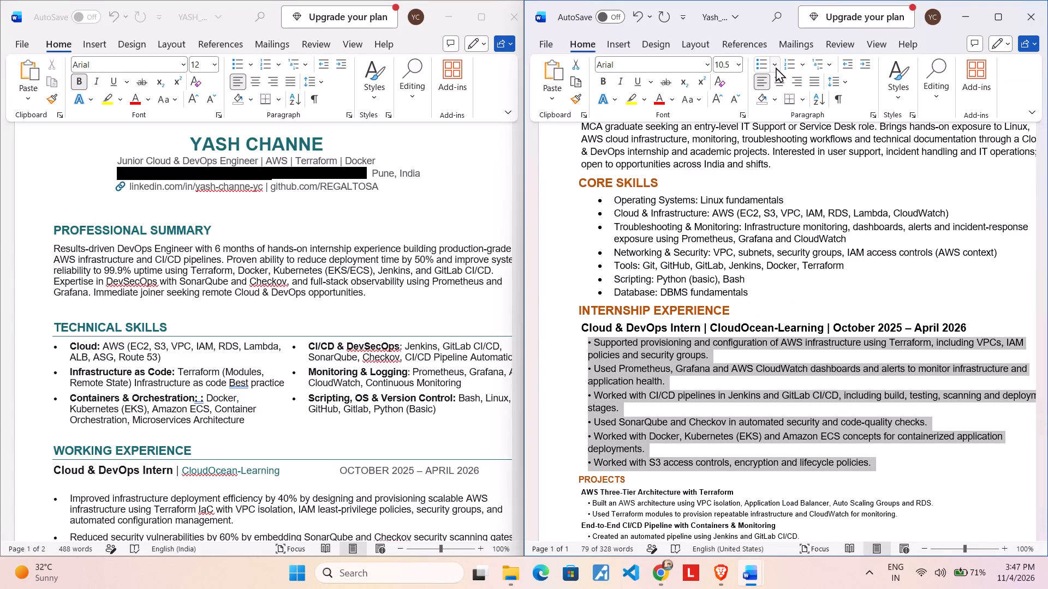
pyautogui.click(775, 63)
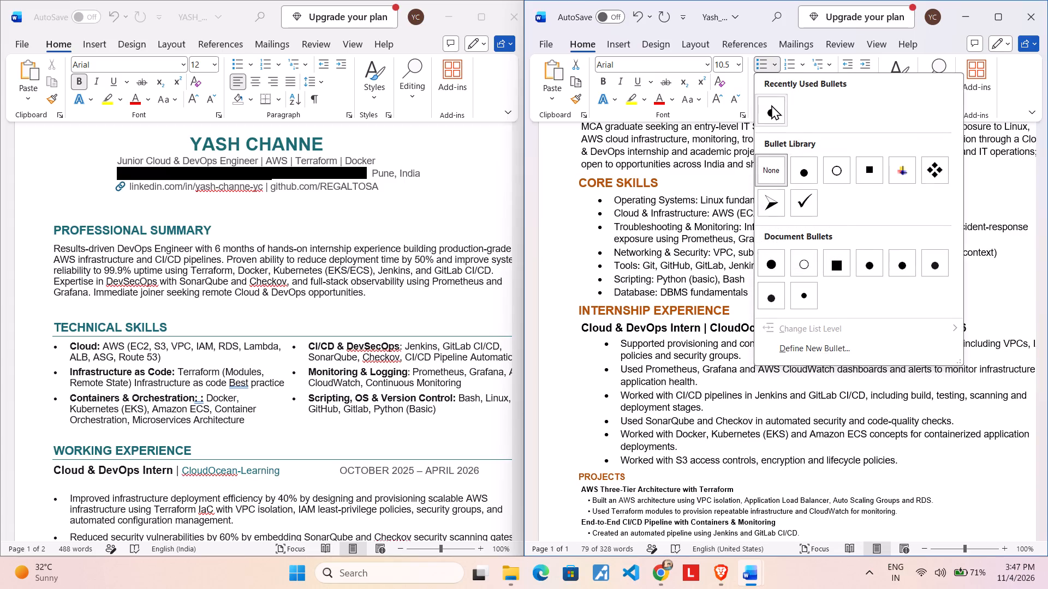
pyautogui.click(771, 105)
pyautogui.click(577, 238)
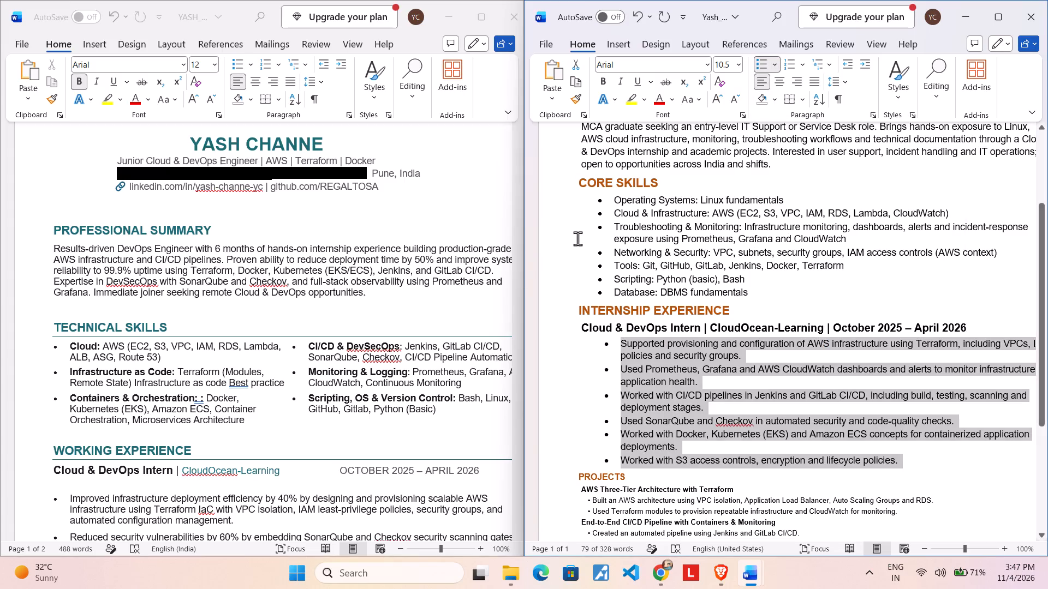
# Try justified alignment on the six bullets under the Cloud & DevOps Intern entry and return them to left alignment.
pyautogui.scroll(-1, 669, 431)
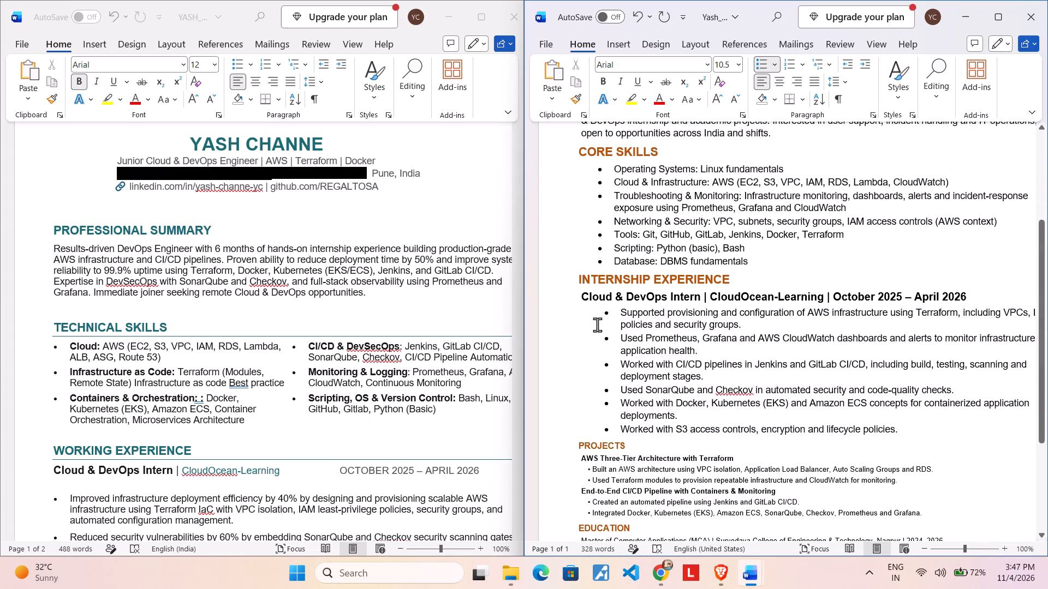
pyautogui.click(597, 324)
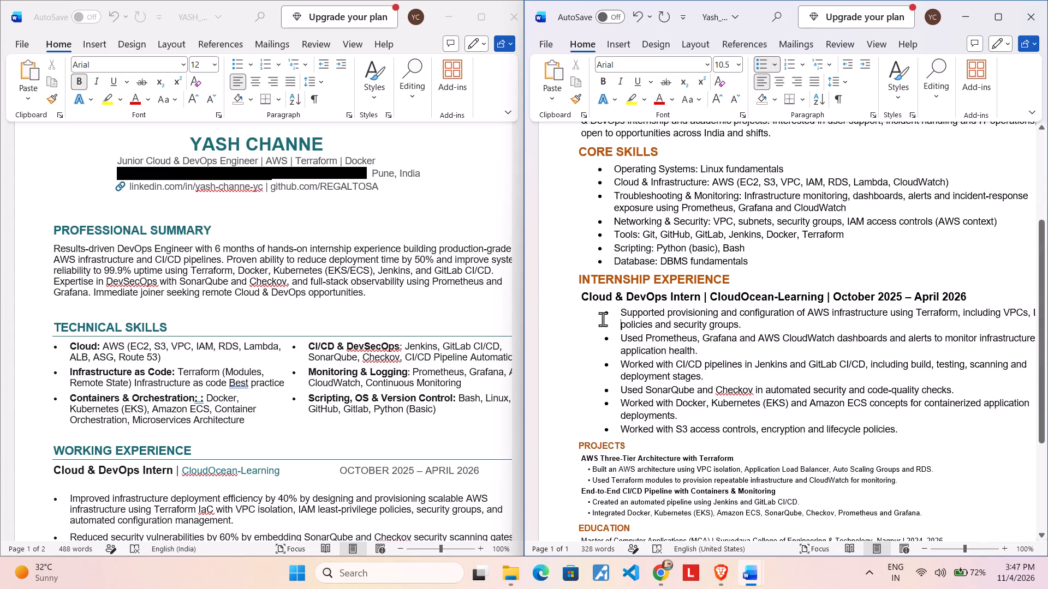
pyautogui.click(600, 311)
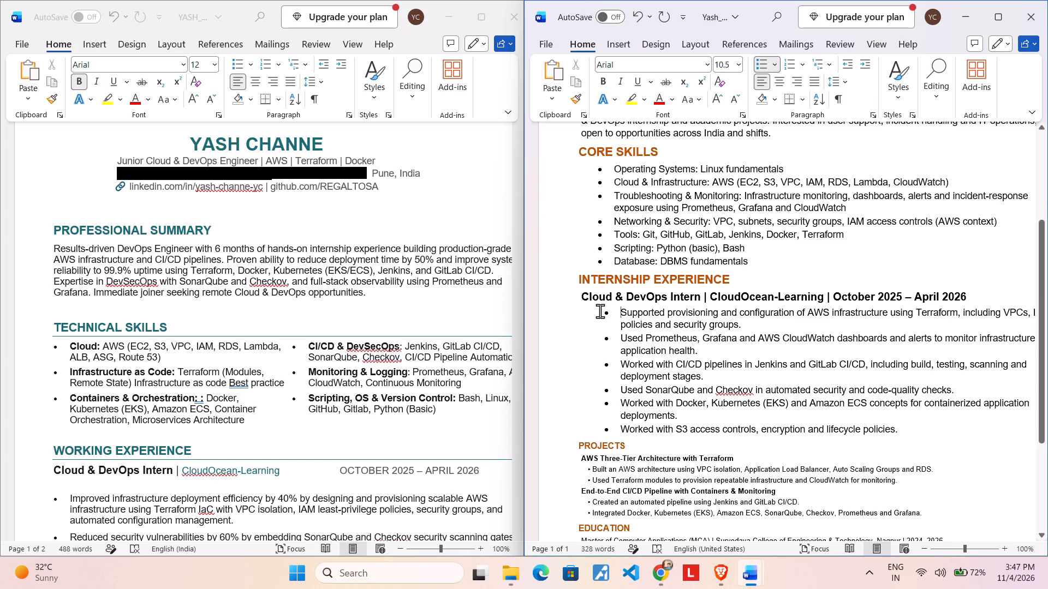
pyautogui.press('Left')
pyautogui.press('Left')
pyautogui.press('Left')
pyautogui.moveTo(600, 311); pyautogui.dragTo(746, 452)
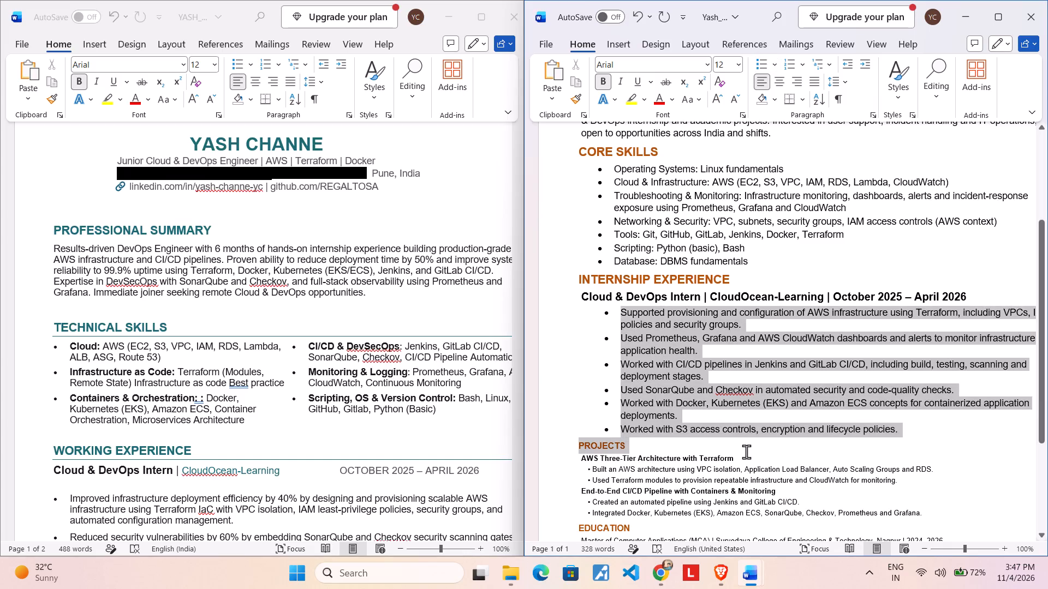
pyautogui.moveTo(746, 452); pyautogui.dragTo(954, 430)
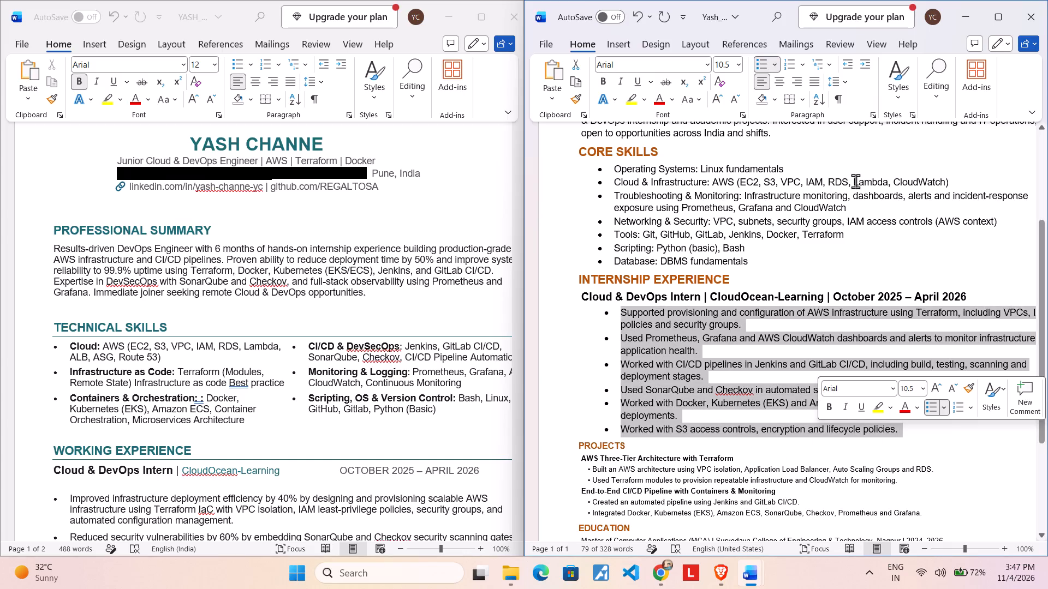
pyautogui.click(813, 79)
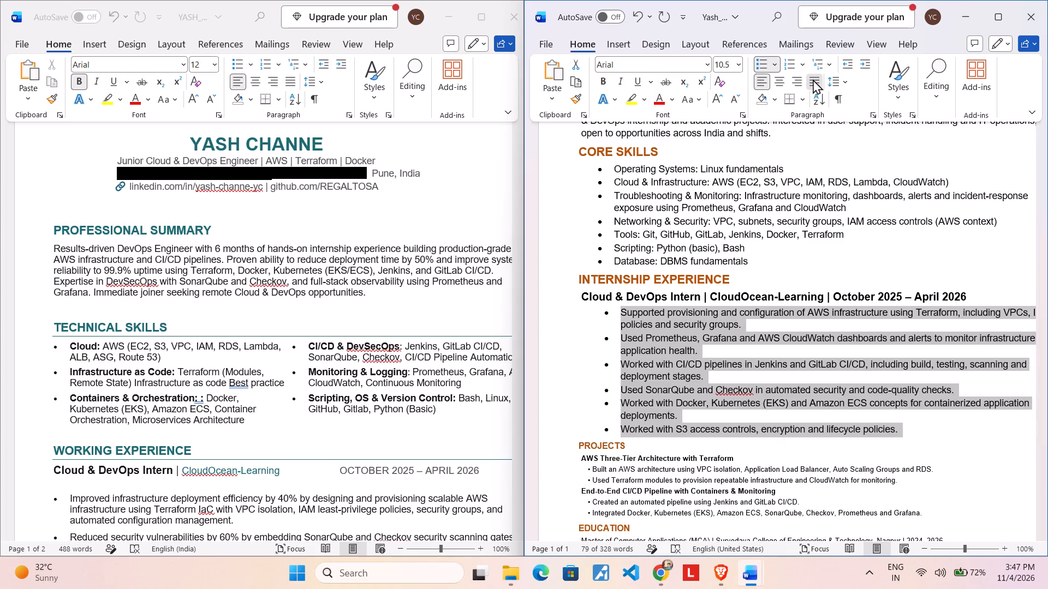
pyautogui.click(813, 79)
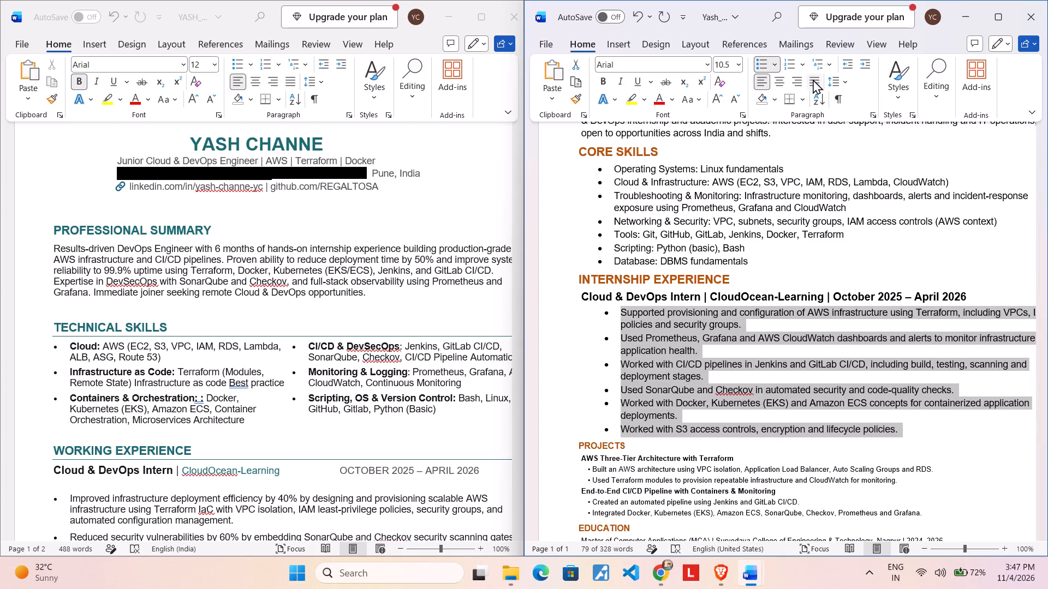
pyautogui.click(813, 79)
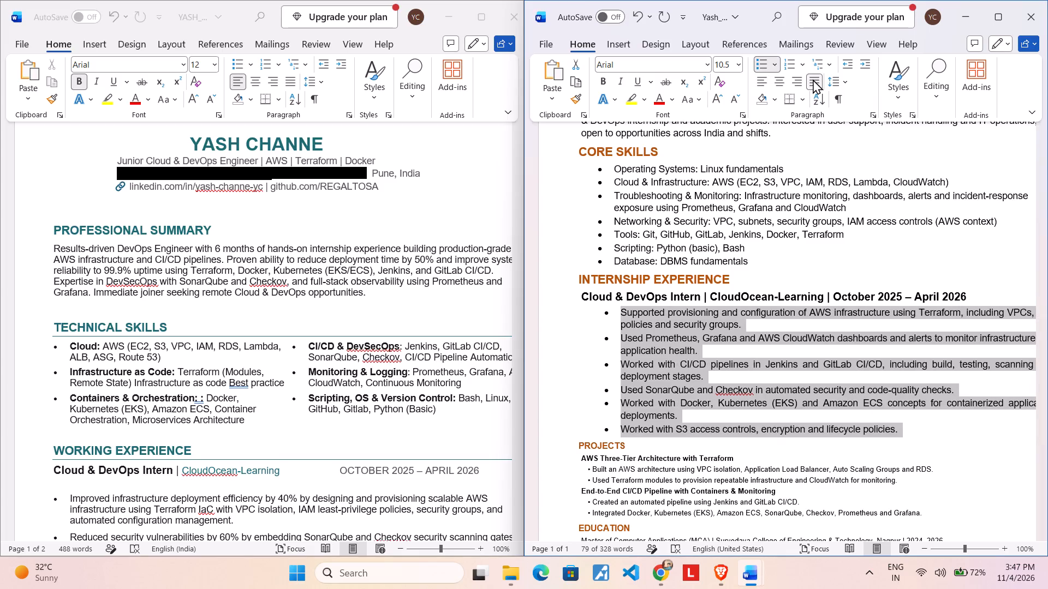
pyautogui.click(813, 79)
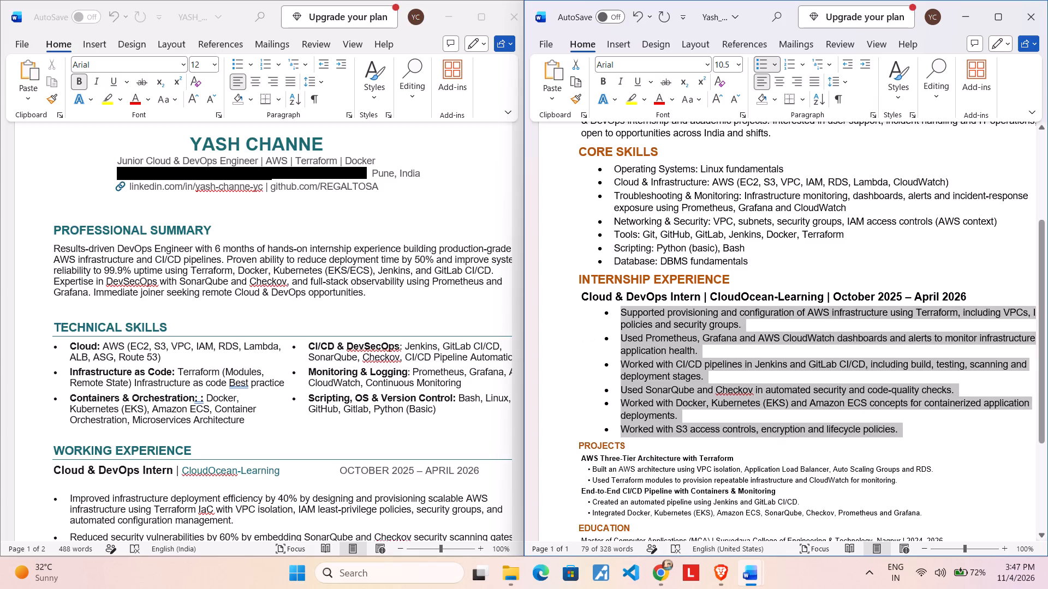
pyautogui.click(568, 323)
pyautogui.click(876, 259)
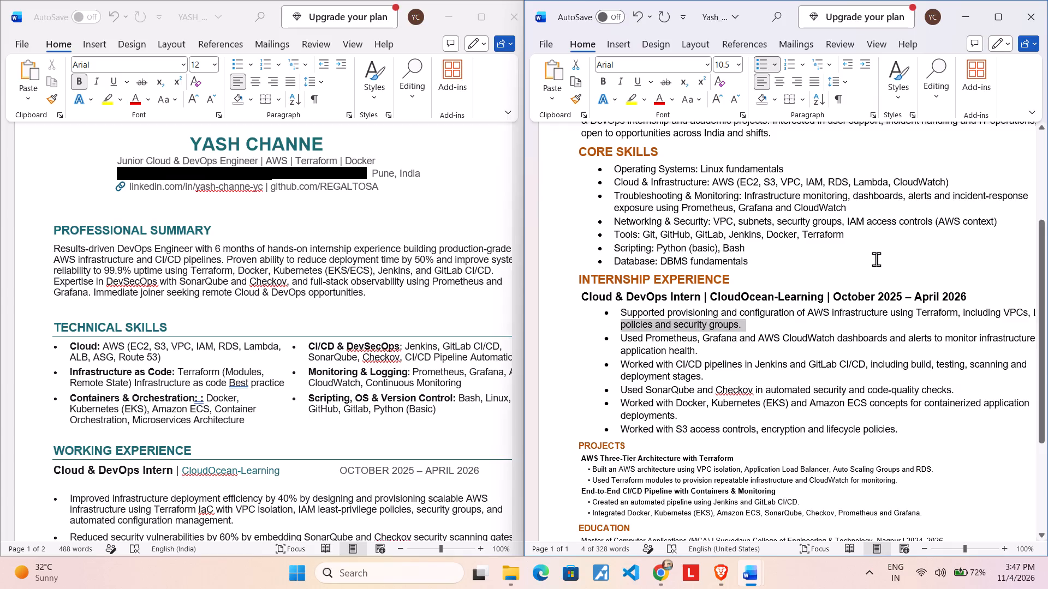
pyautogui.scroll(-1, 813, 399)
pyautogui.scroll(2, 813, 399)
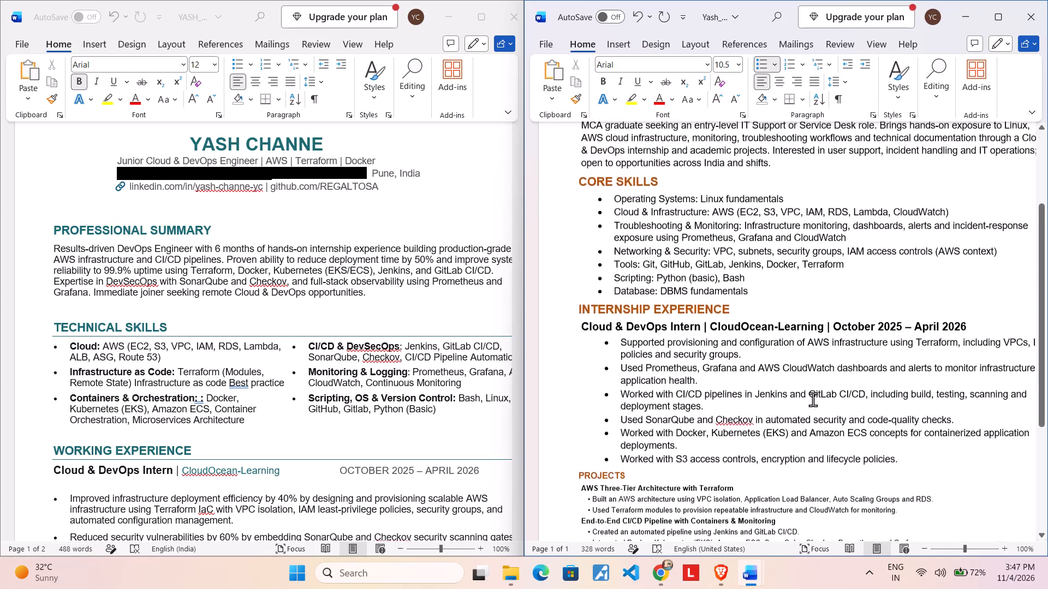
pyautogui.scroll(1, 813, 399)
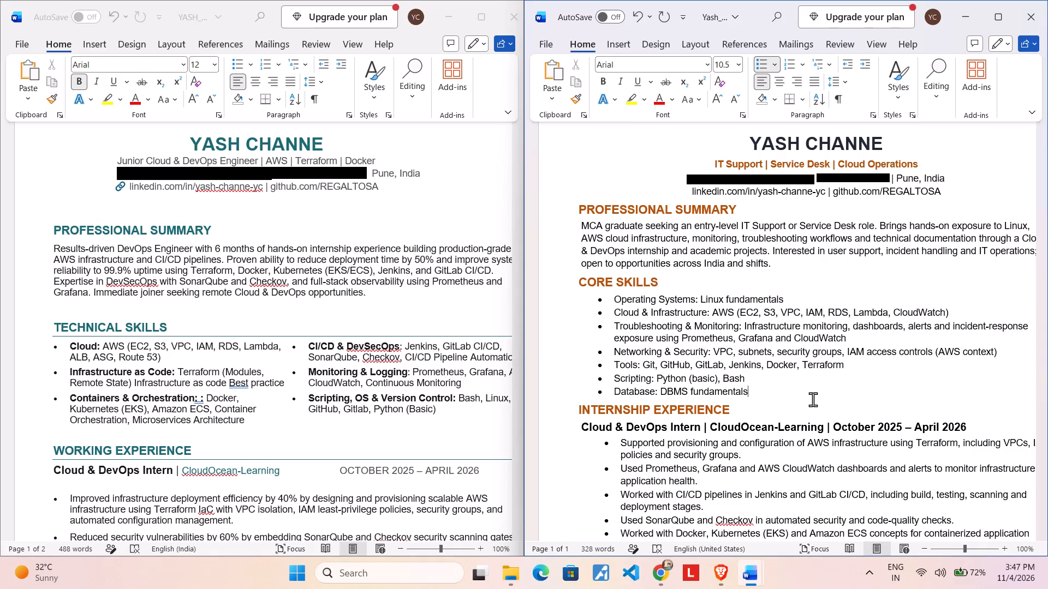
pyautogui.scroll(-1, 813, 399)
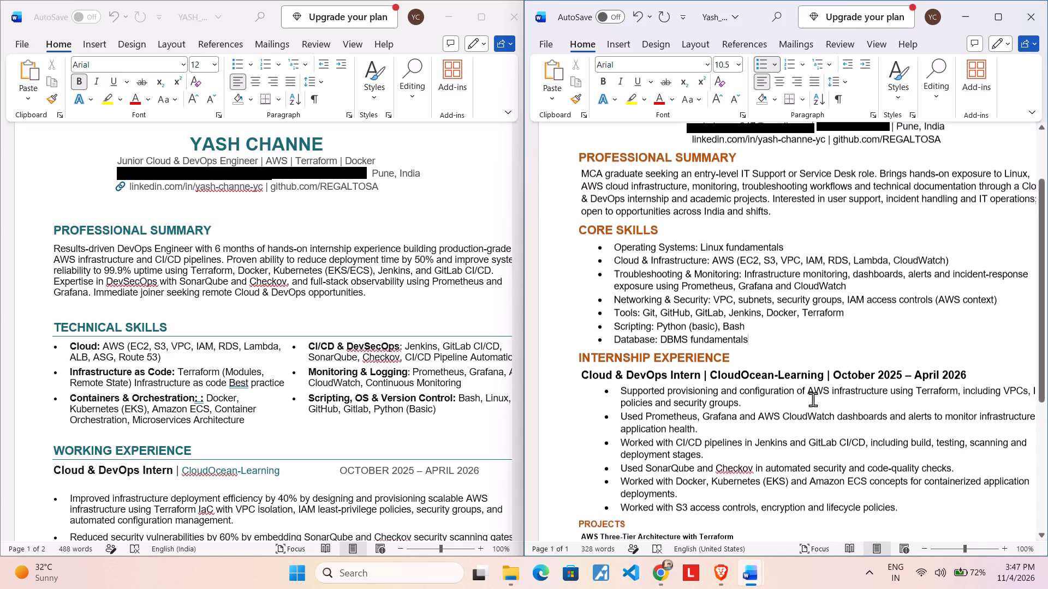
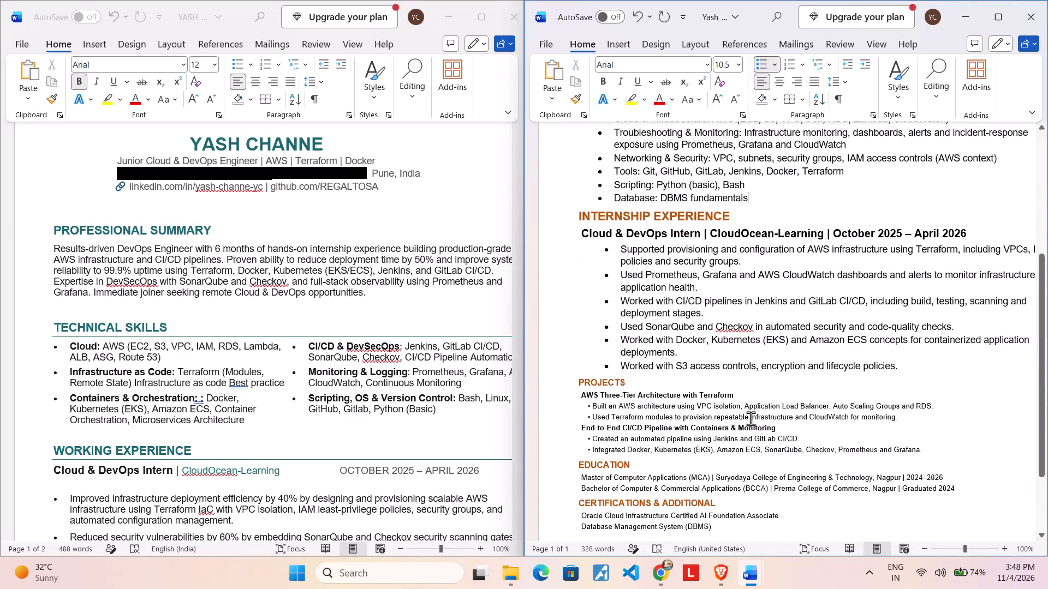
# Compare the font size of the IT Support resume's INTERNSHIP EXPERIENCE heading with the reference CV's WORKING EXPERIENCE heading.
pyautogui.scroll(-1, 751, 418)
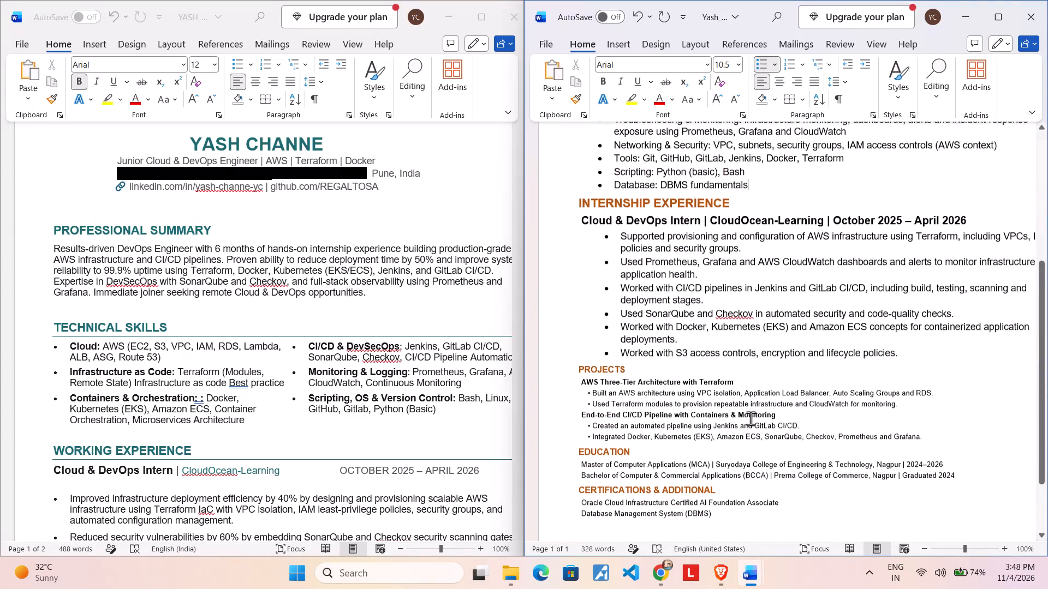
pyautogui.scroll(-1, 467, 453)
pyautogui.hscroll(-1, 467, 453)
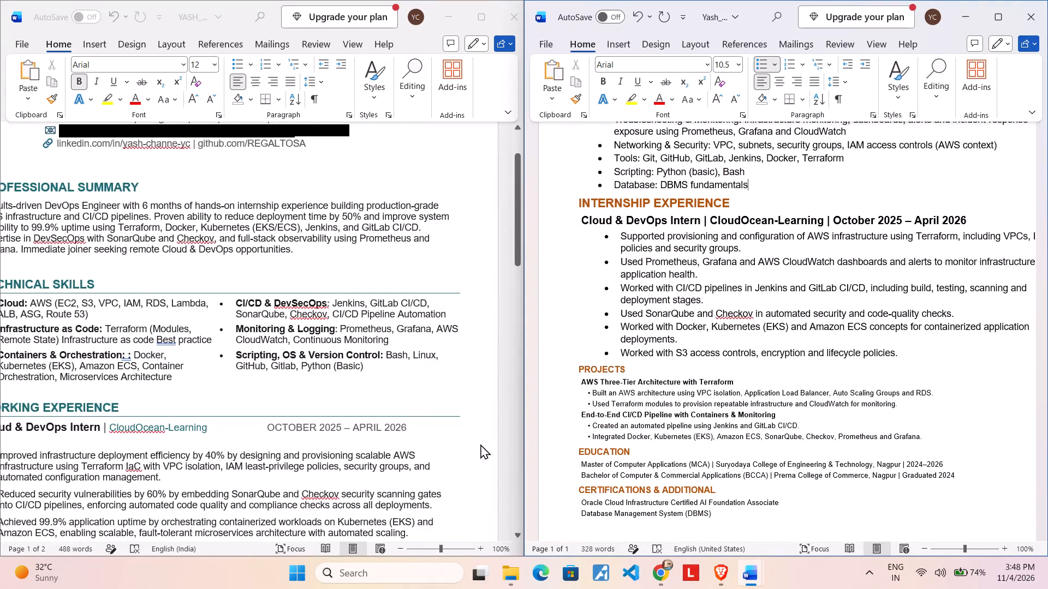
pyautogui.hscroll(1, 403, 450)
pyautogui.click(624, 209)
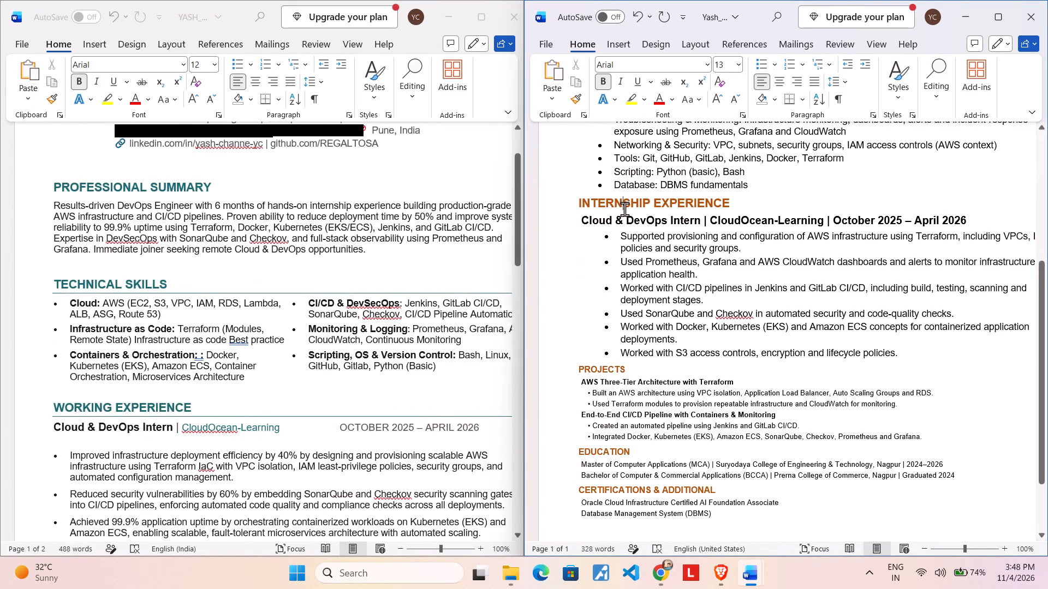
pyautogui.click(606, 203)
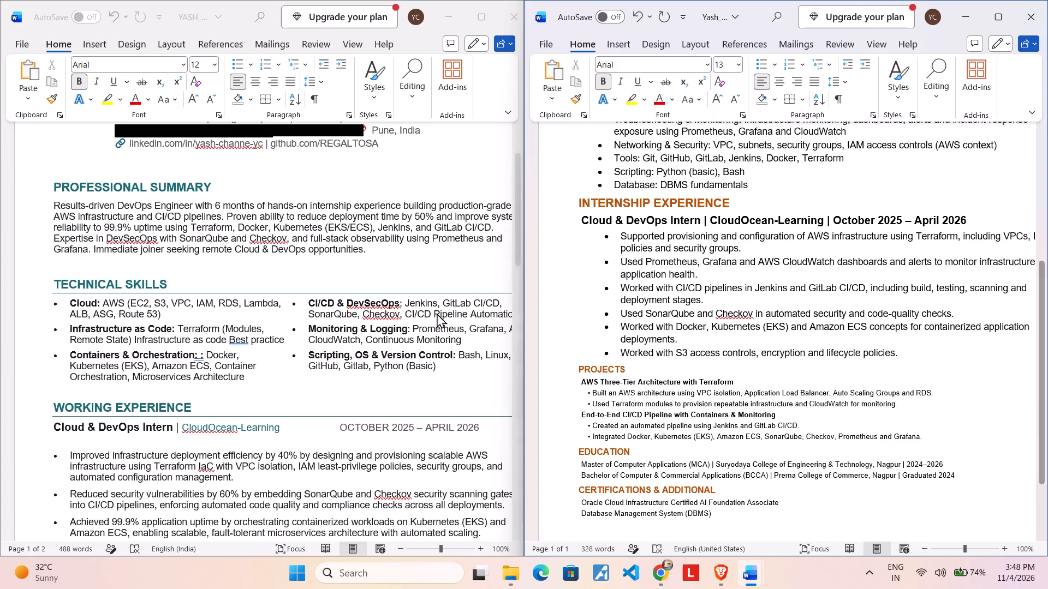
pyautogui.click(195, 396)
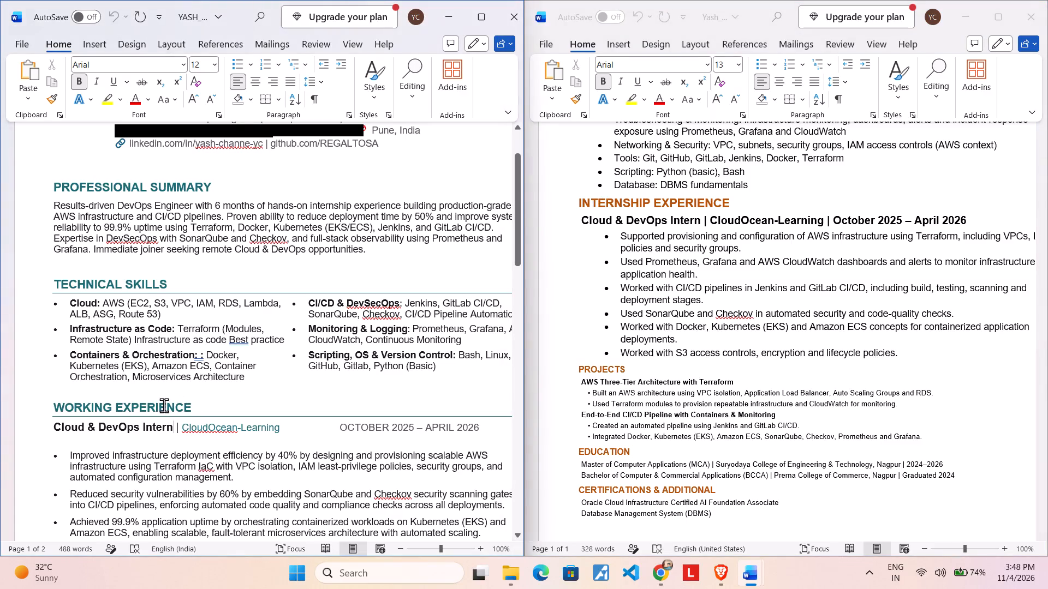
pyautogui.click(164, 405)
pyautogui.scroll(-1, 275, 468)
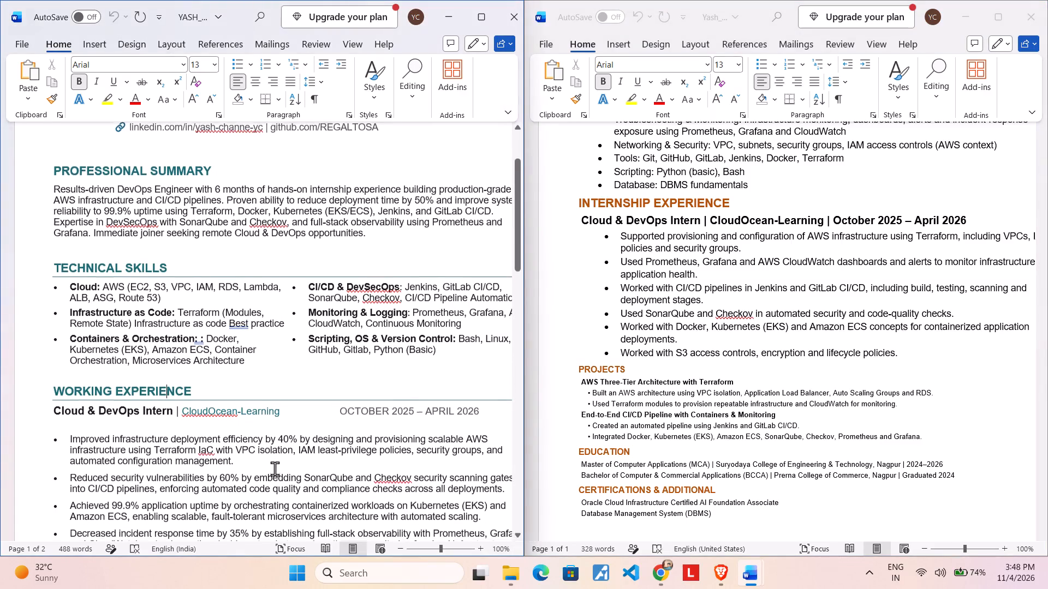
pyautogui.scroll(-1, 288, 468)
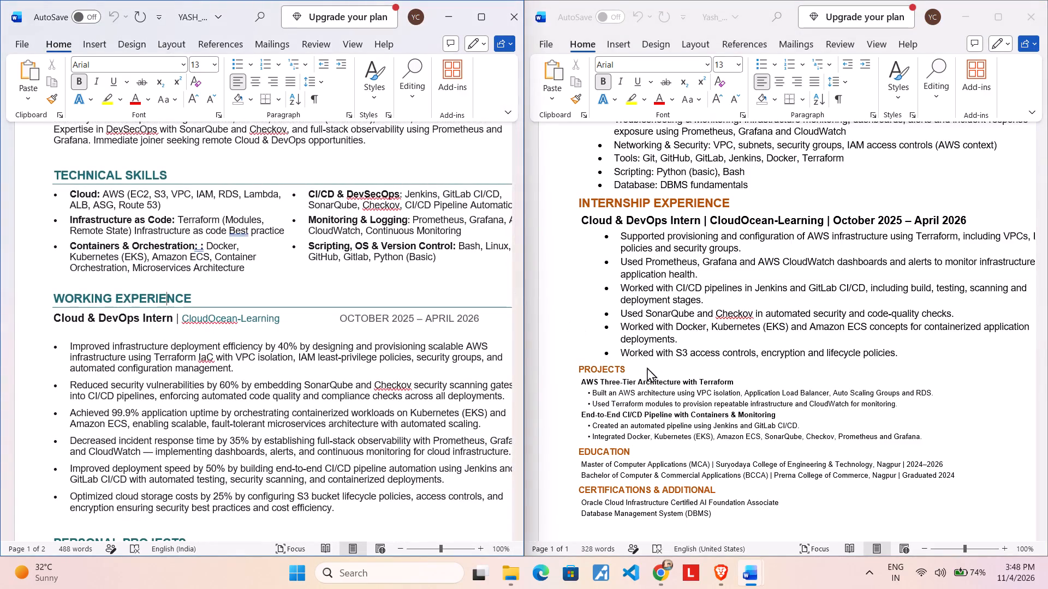
# Set the PROJECTS heading in the IT Support resume to font size 13.
pyautogui.moveTo(630, 365); pyautogui.dragTo(577, 370)
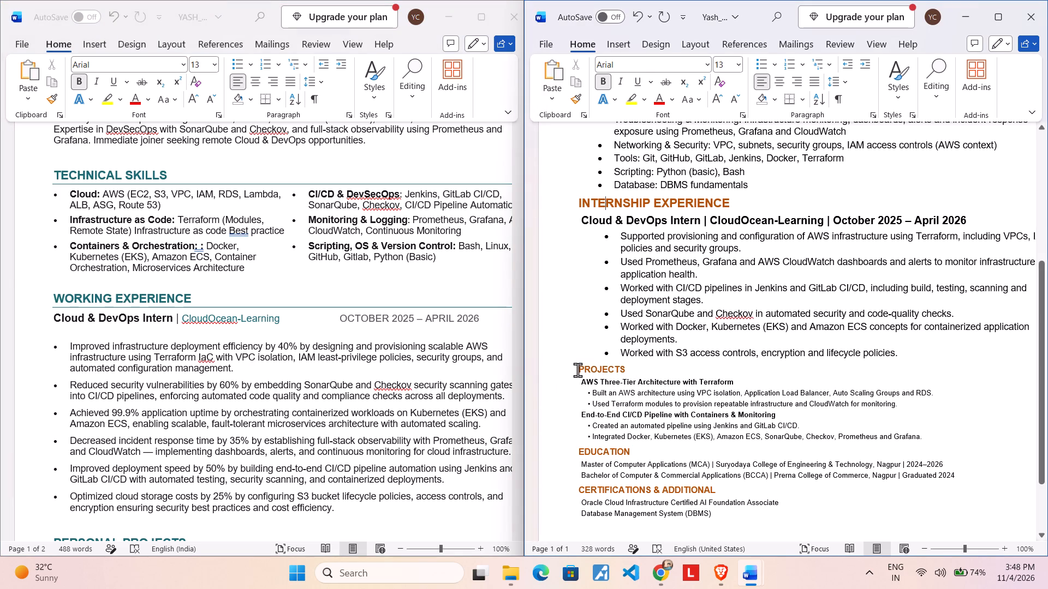
pyautogui.moveTo(577, 370); pyautogui.dragTo(635, 369)
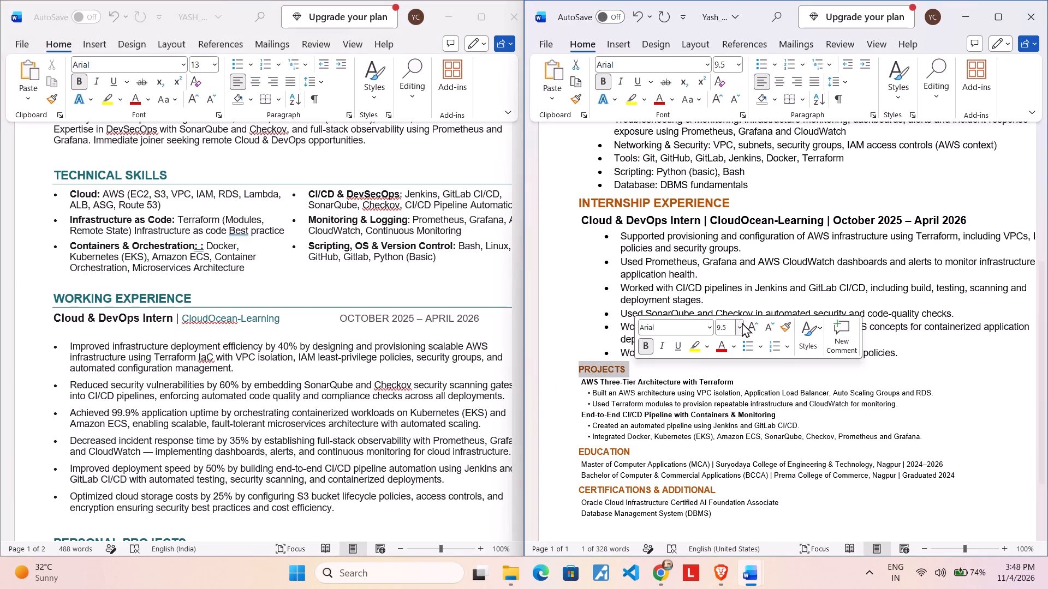
pyautogui.click(742, 322)
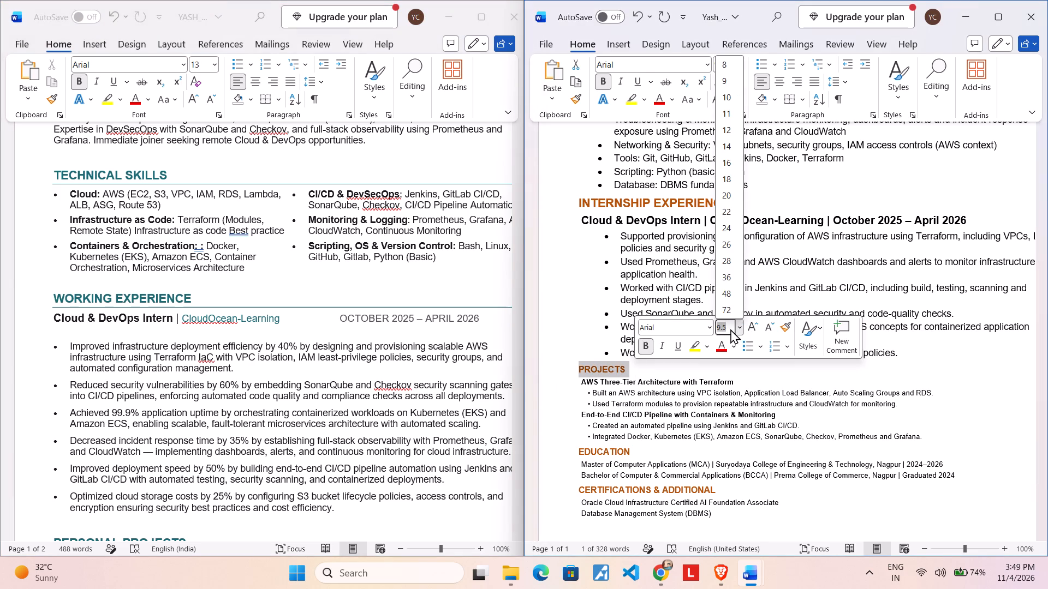
pyautogui.press('BackSpace')
pyautogui.write('13')
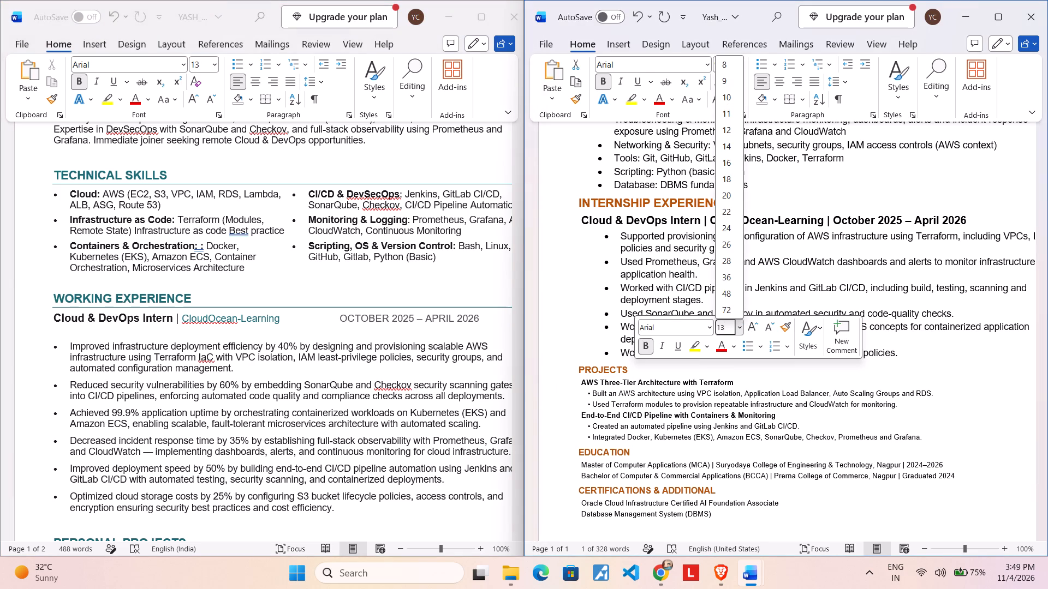
pyautogui.press('Return')
pyautogui.click(592, 291)
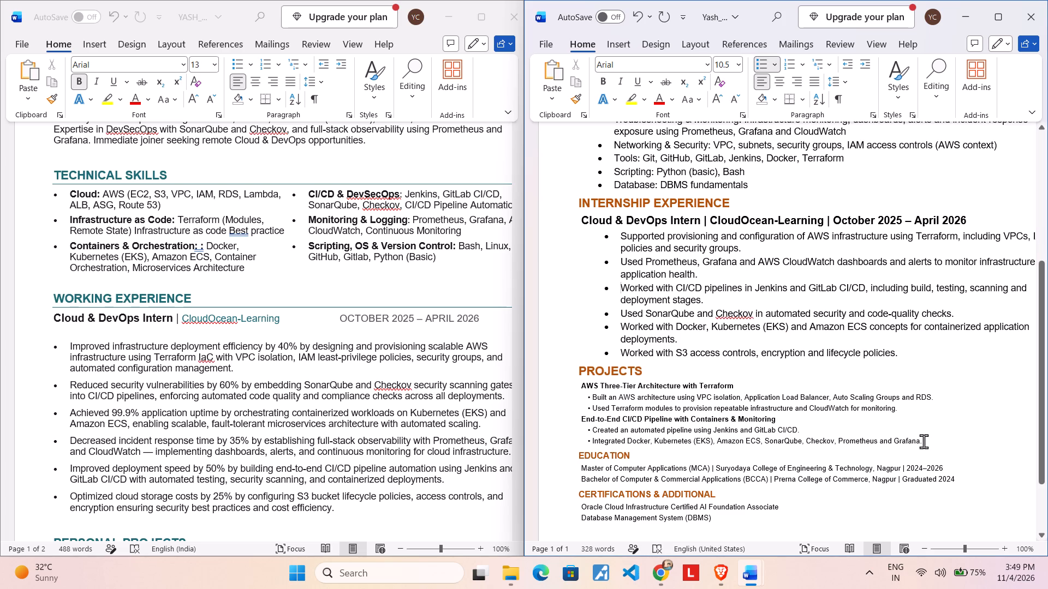
# Set the five lines below the AWS Three-Tier Architecture title in Projects, through the Integrated Docker line, to font size 10.5.
pyautogui.moveTo(924, 441); pyautogui.dragTo(578, 395)
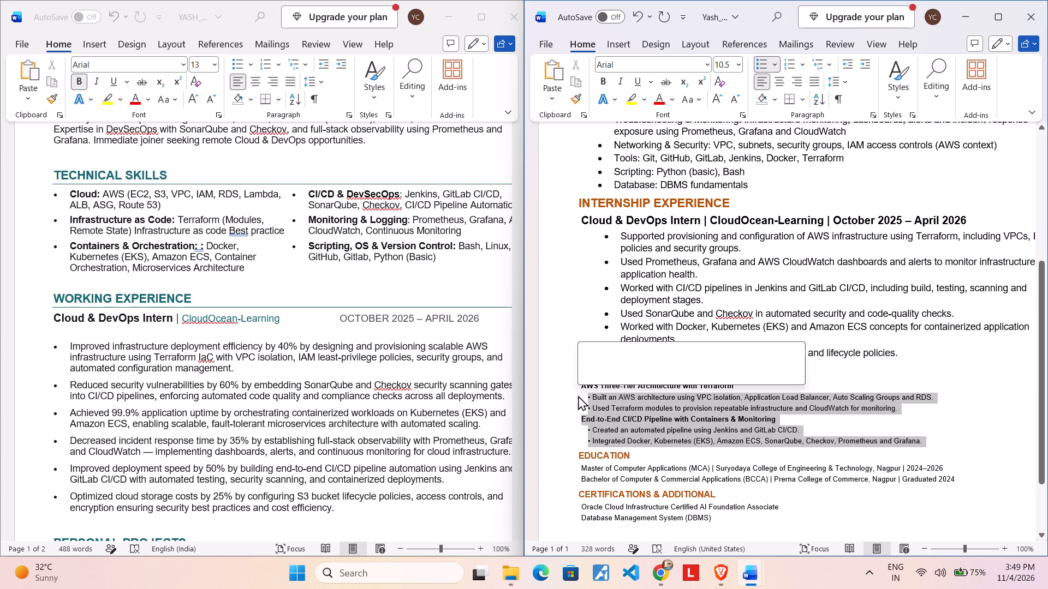
pyautogui.click(682, 353)
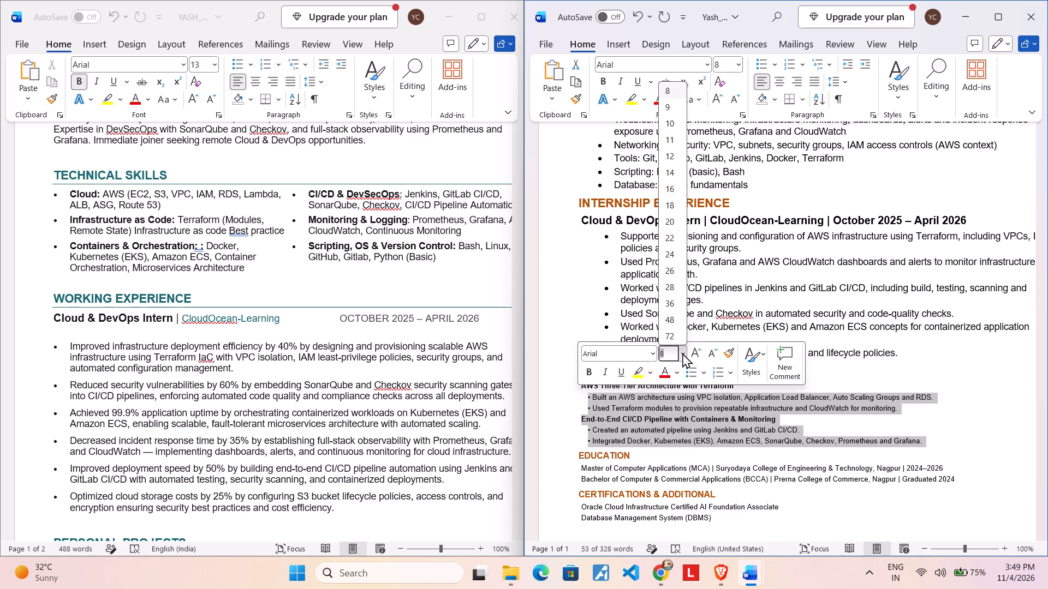
pyautogui.click(663, 352)
pyautogui.press('BackSpace')
pyautogui.write('10.')
pyautogui.press('5')
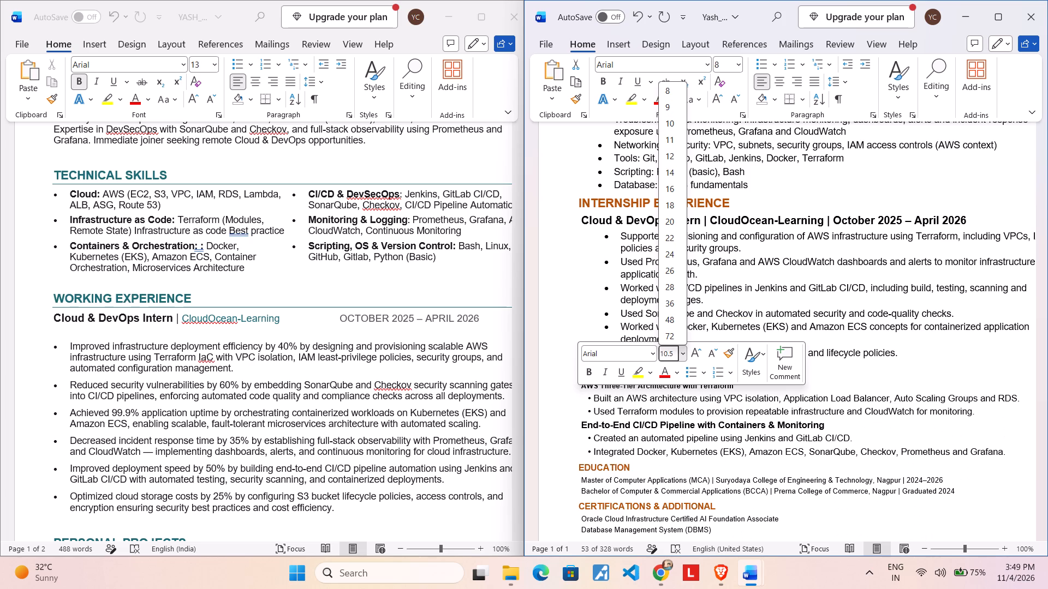
pyautogui.press('Return')
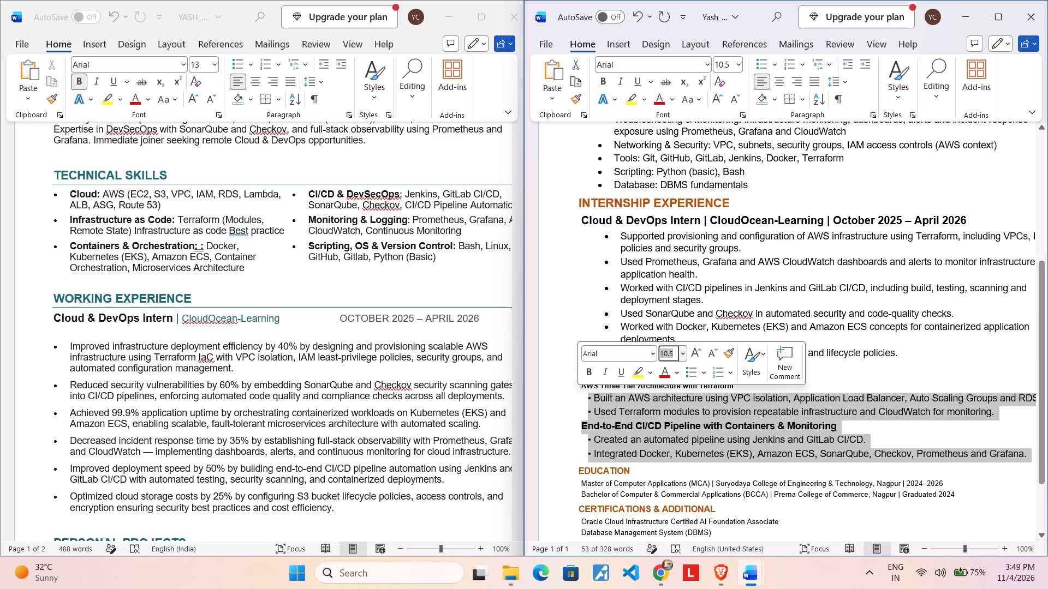
pyautogui.click(557, 411)
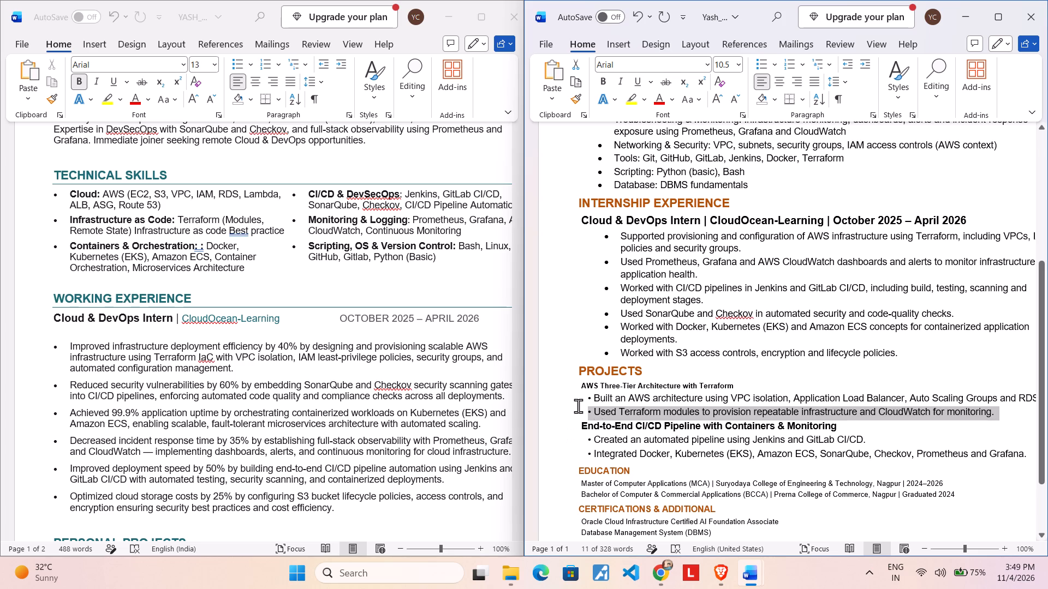
# Convert the five lines below the AWS Three-Tier Architecture title into a bulleted list using the recently used larger solid round bullet.
pyautogui.moveTo(582, 399); pyautogui.dragTo(650, 453)
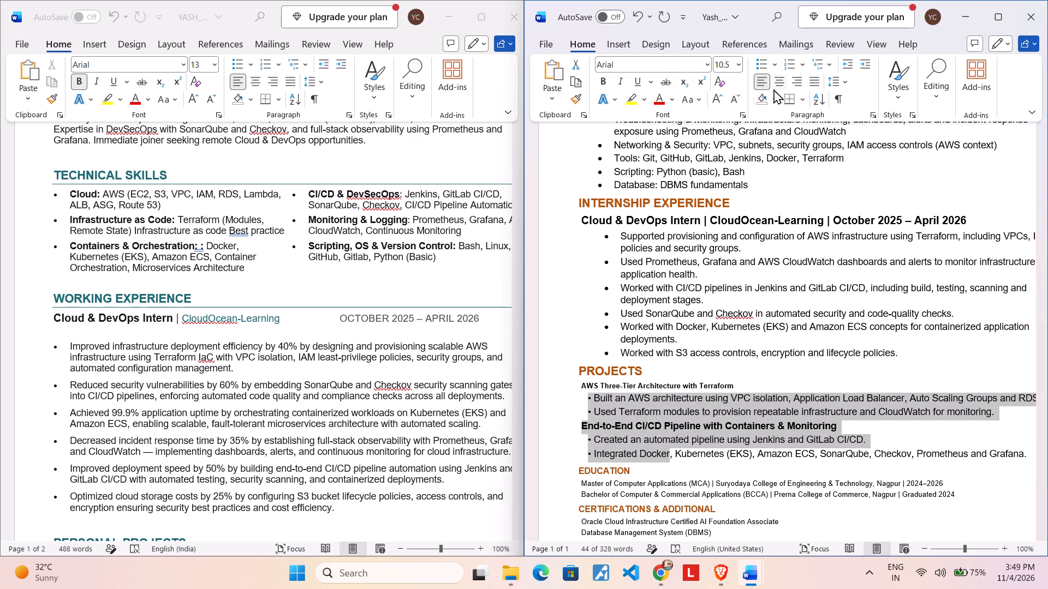
pyautogui.click(770, 68)
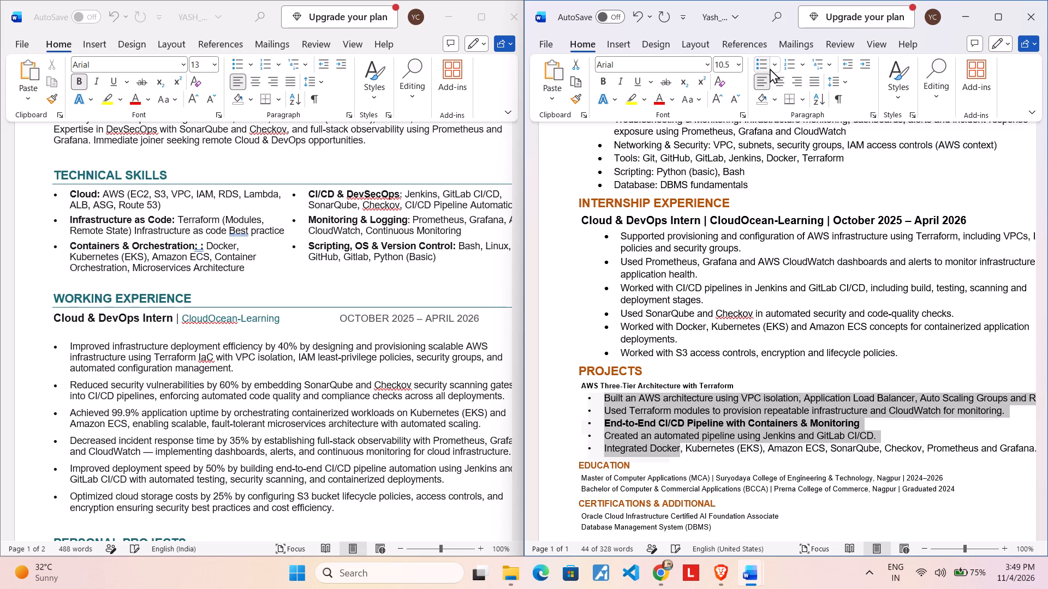
pyautogui.click(774, 67)
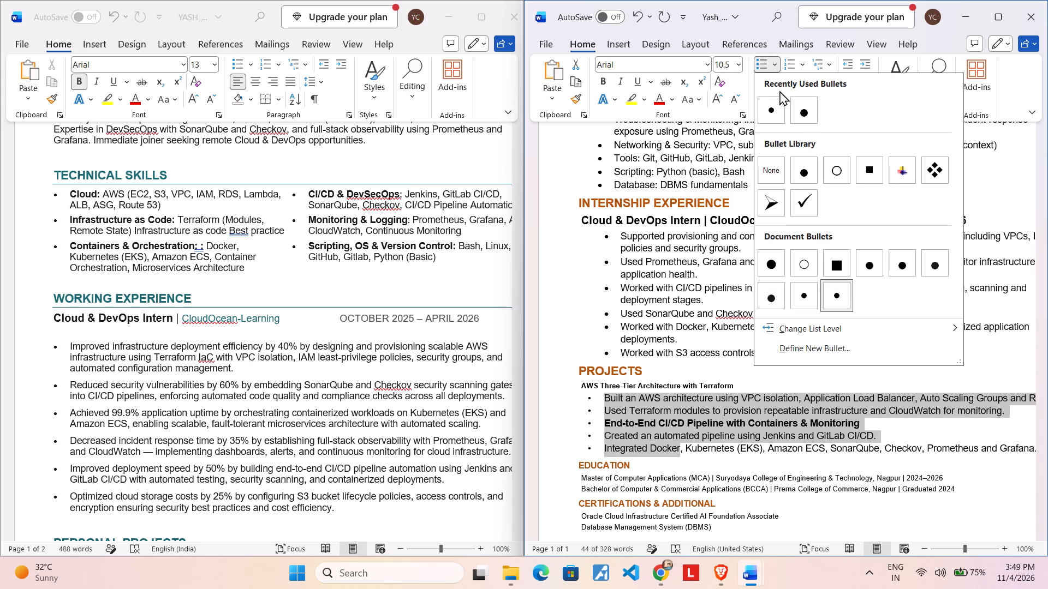
pyautogui.click(802, 111)
pyautogui.click(564, 289)
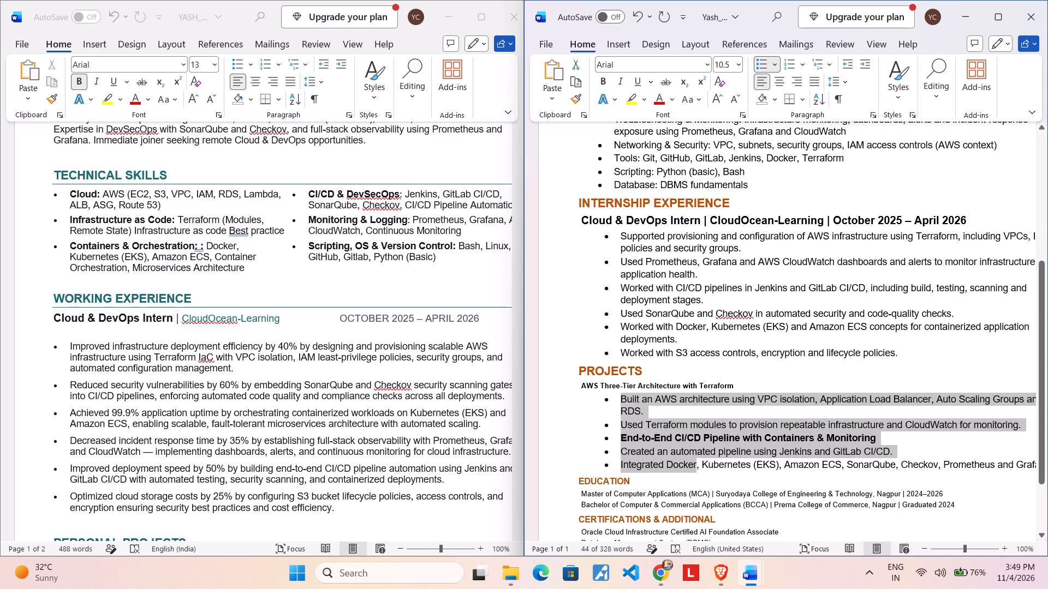
# Set the AWS Three-Tier Architecture with Terraform project title to font size 10.5.
pyautogui.scroll(-1, 697, 464)
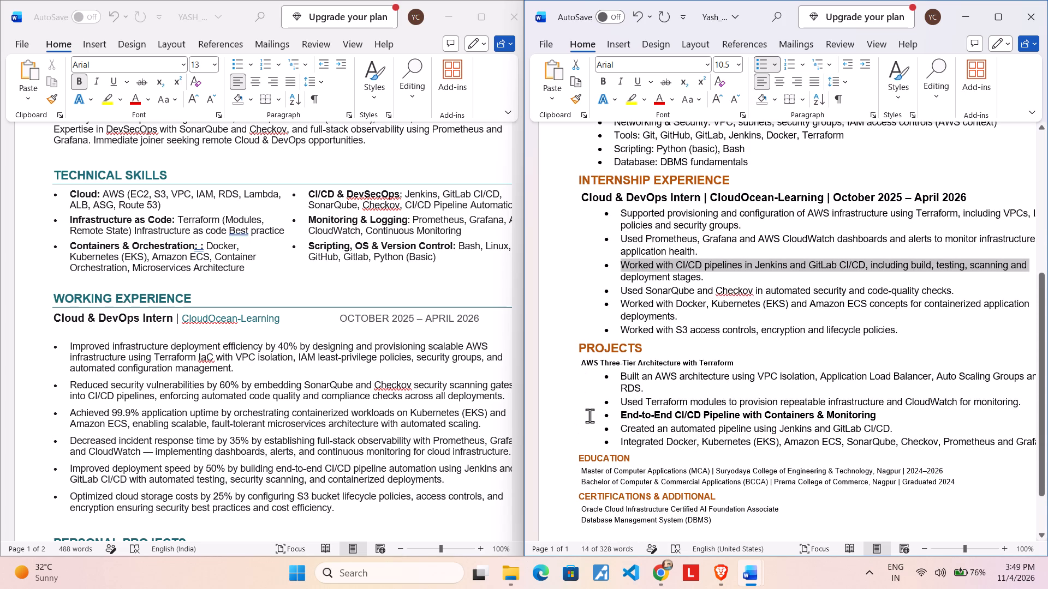
pyautogui.scroll(-1, 589, 416)
pyautogui.click(733, 398)
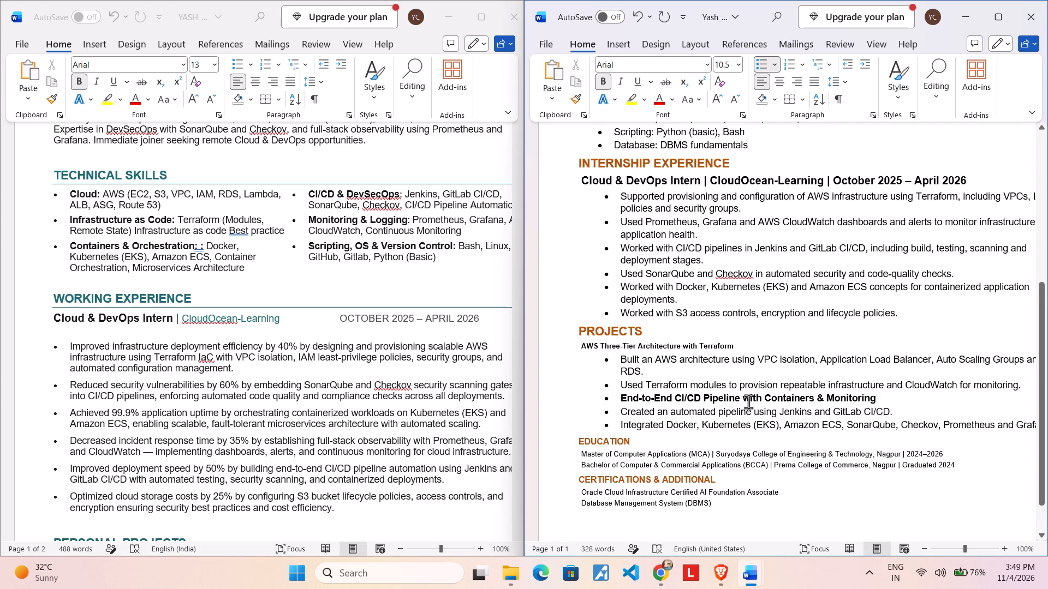
pyautogui.moveTo(735, 346); pyautogui.dragTo(587, 344)
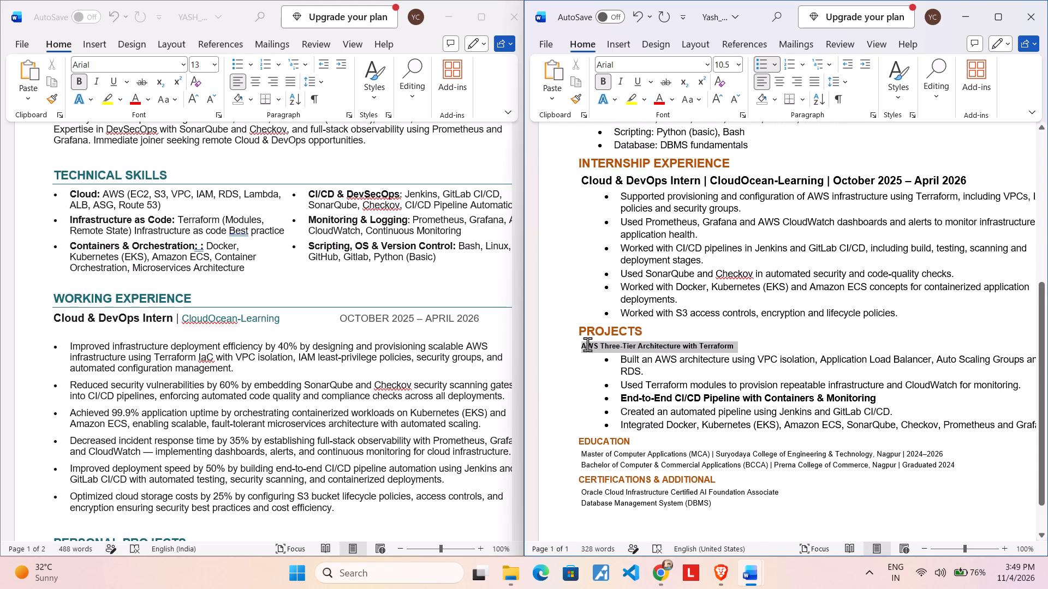
pyautogui.moveTo(587, 344); pyautogui.dragTo(579, 345)
pyautogui.click(683, 302)
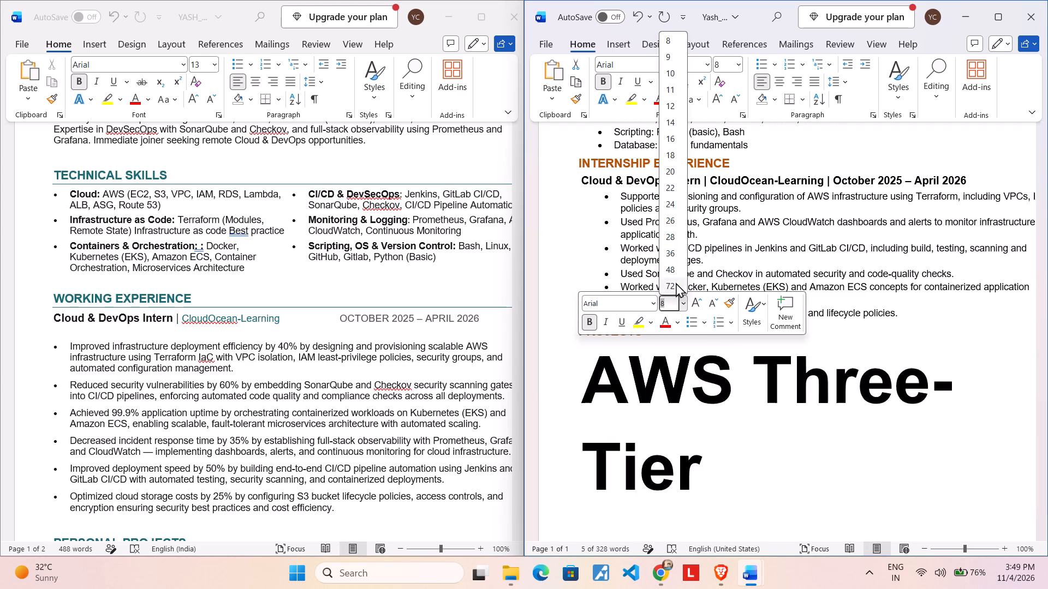
pyautogui.press('BackSpace')
pyautogui.write('10.5')
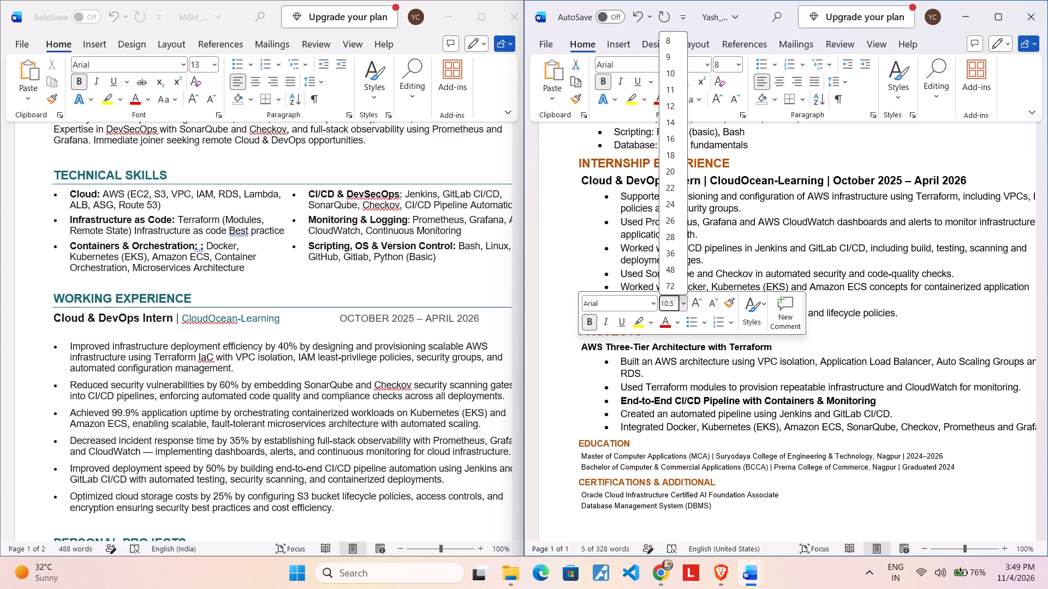
pyautogui.press('Return')
pyautogui.click(562, 384)
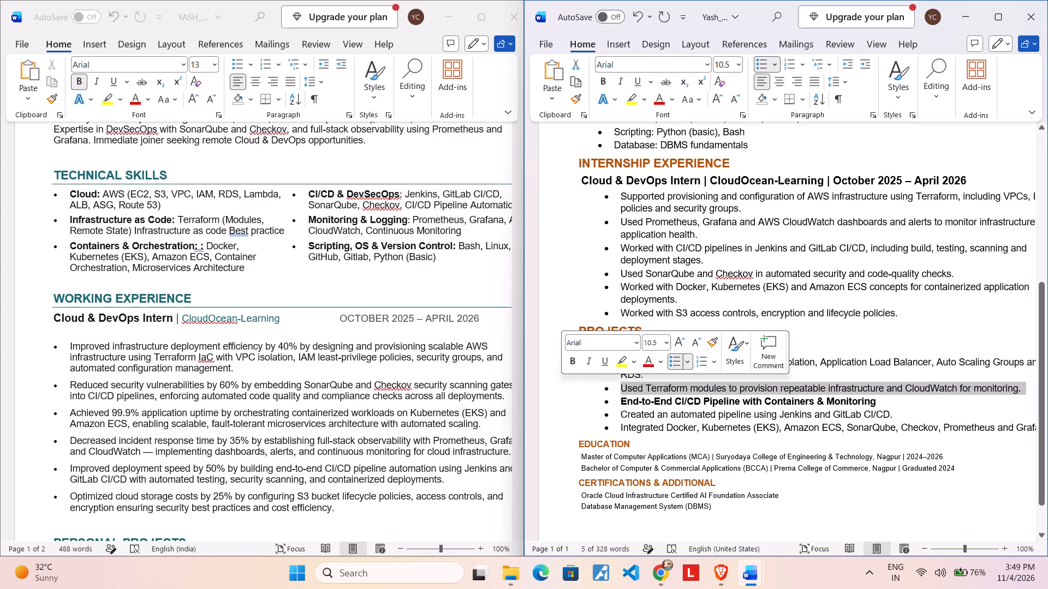
pyautogui.click(575, 283)
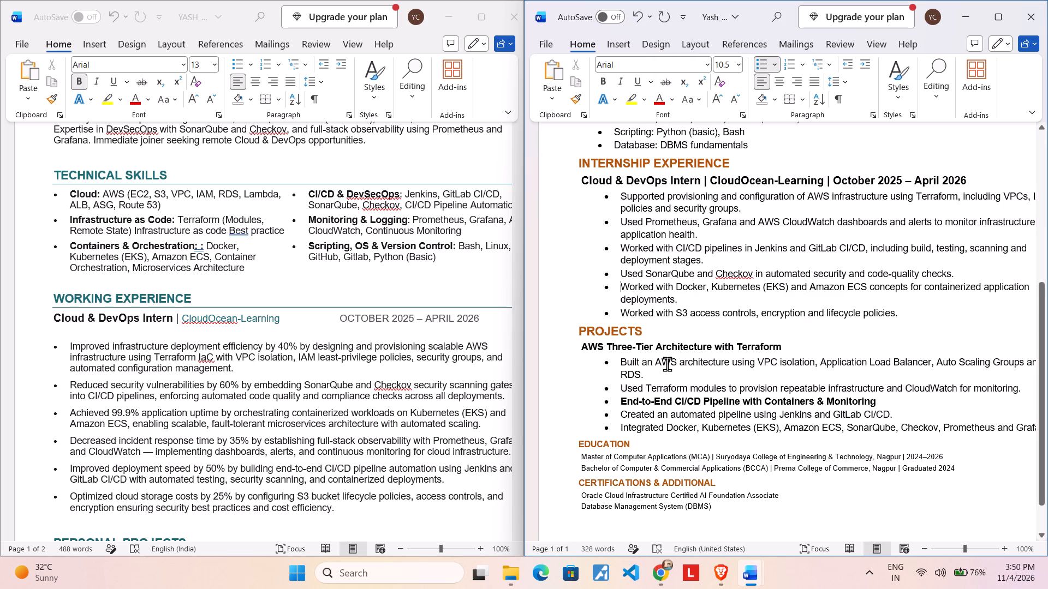
# Remove the bullet and indent from the End-to-End CI/CD Pipeline project title and add a leading space to align it with the AWS title.
pyautogui.scroll(-3, 667, 364)
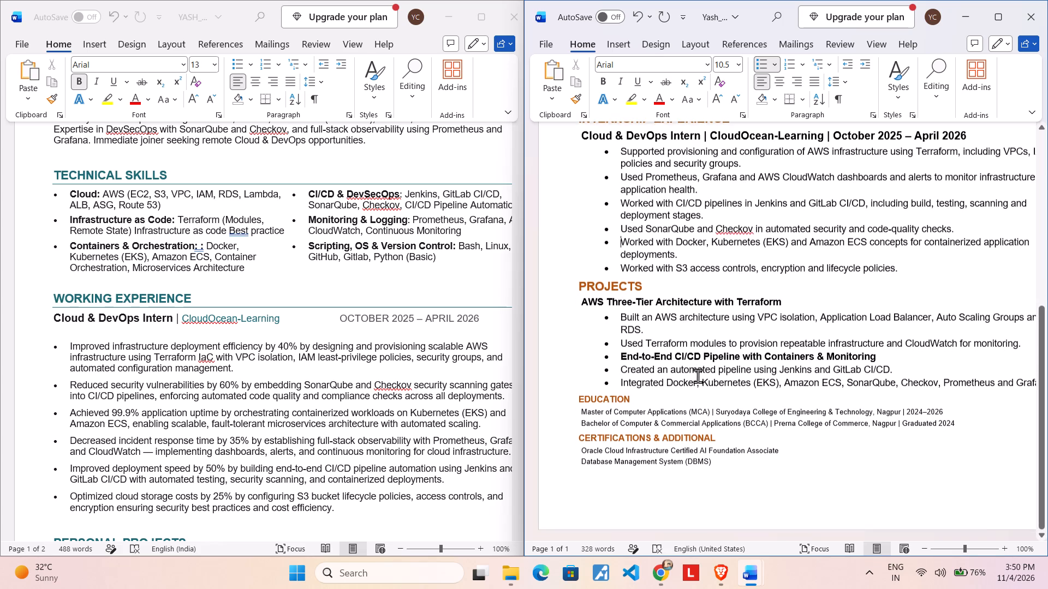
pyautogui.scroll(-2, 698, 376)
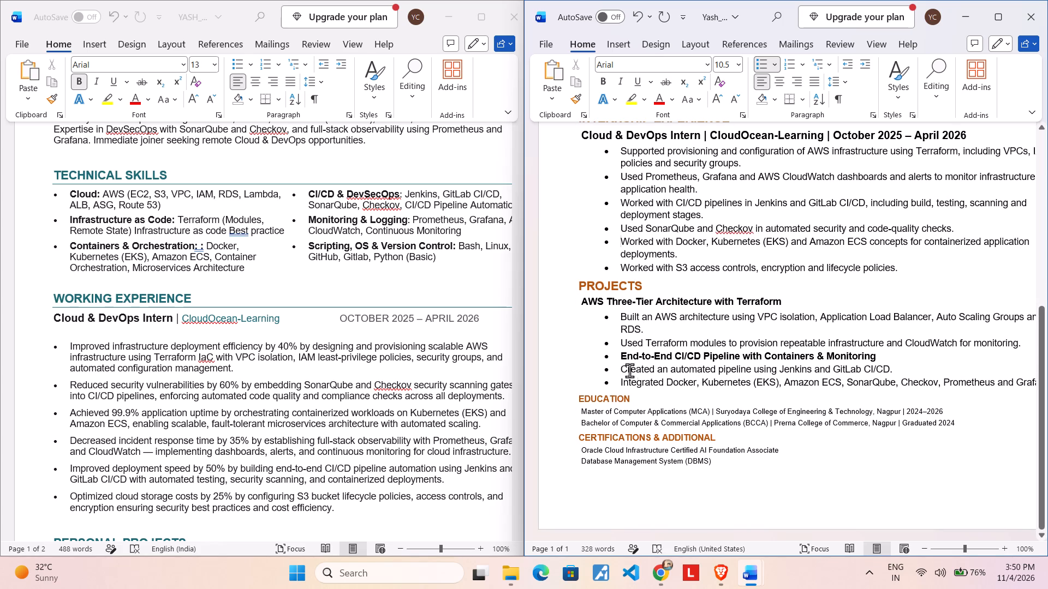
pyautogui.click(611, 360)
pyautogui.press('BackSpace')
pyautogui.press('BackSpace')
pyautogui.press('BackSpace')
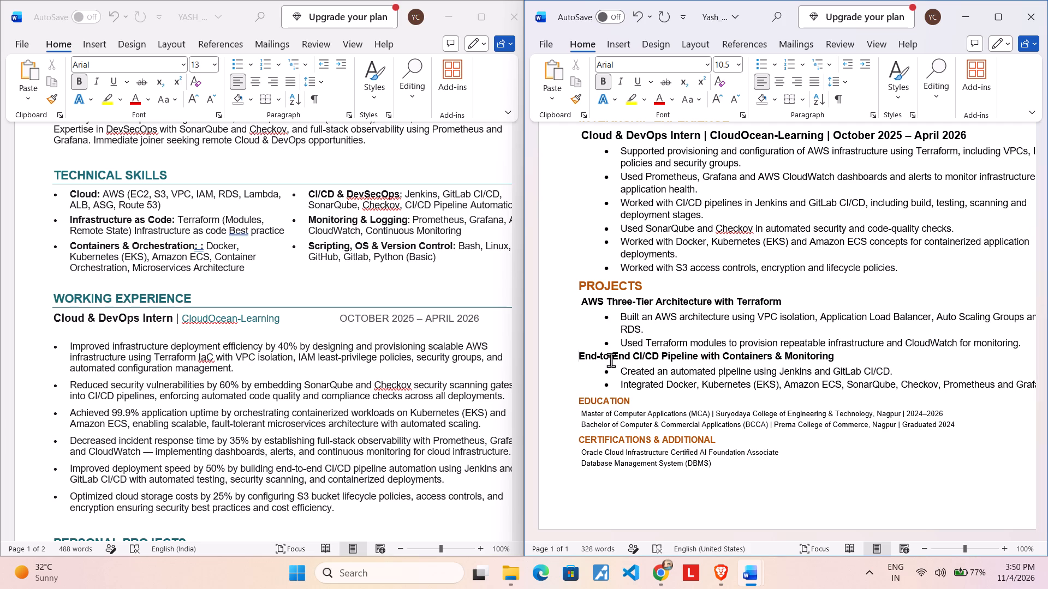
pyautogui.scroll(2, 646, 353)
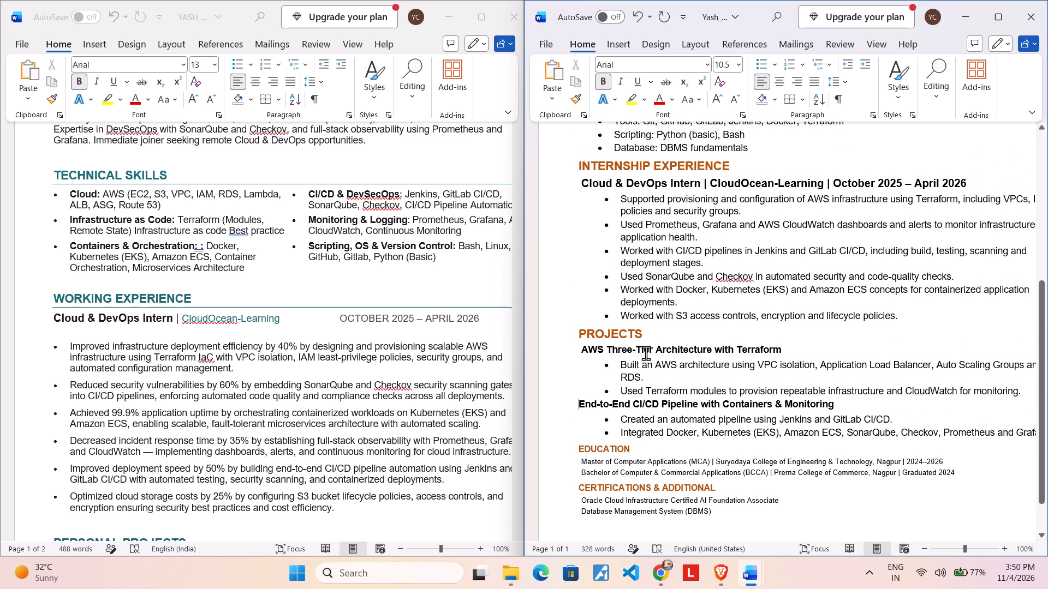
pyautogui.press('space')
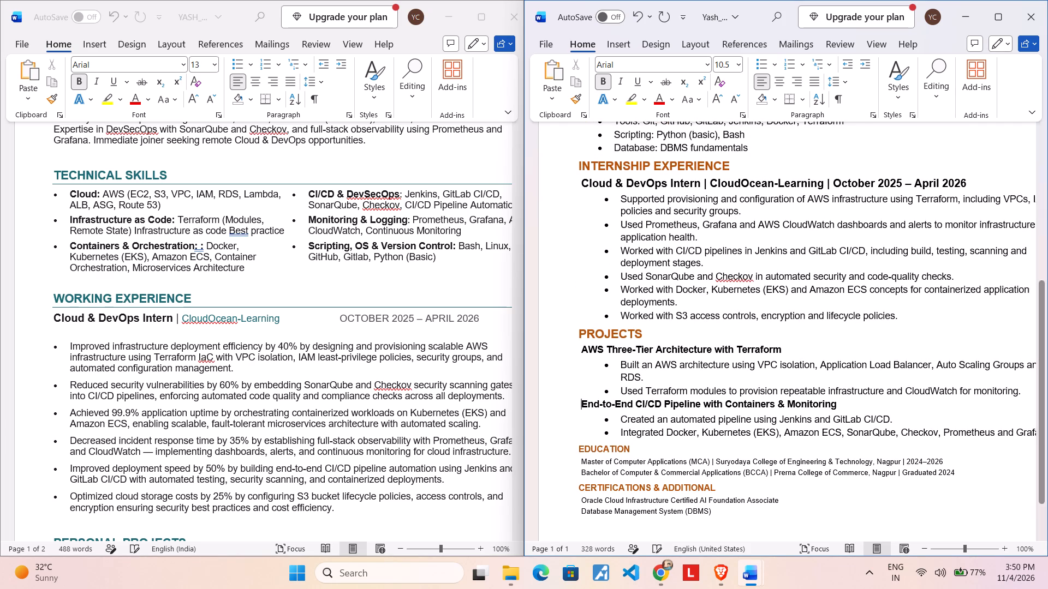
# Add one more leading space before the AWS Three-Tier Architecture and End-to-End CI/CD Pipeline project titles.
pyautogui.click(585, 351)
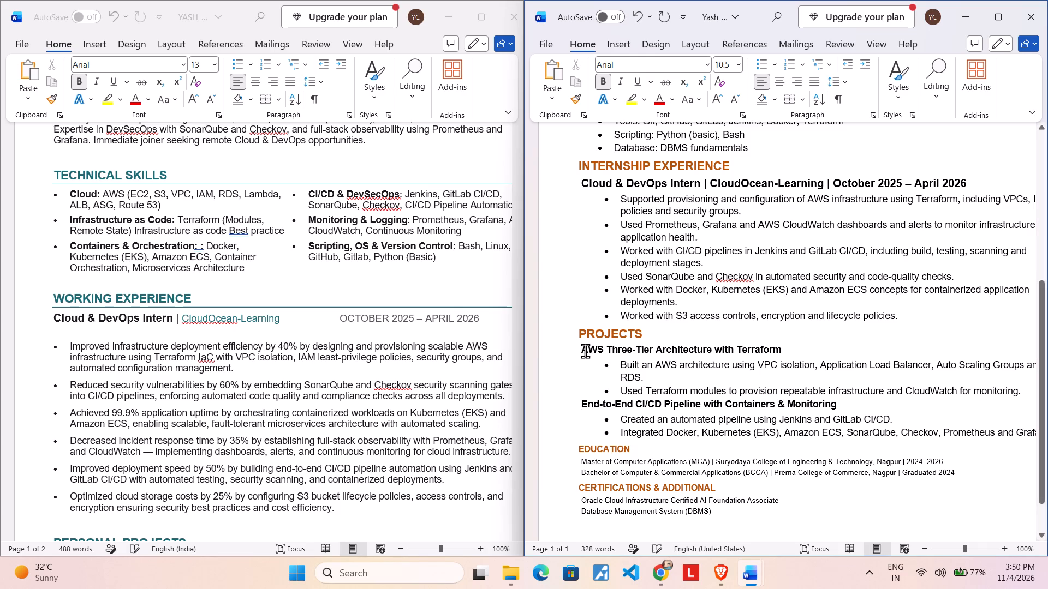
pyautogui.press('Left')
pyautogui.press('space')
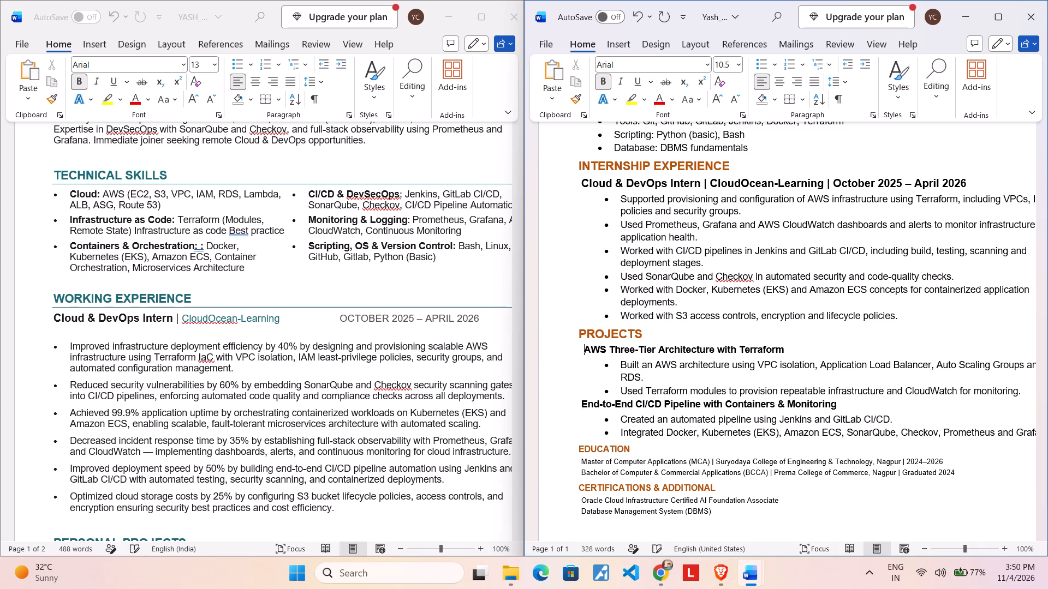
pyautogui.press('Down')
pyautogui.press('Down')
pyautogui.press('Down')
pyautogui.press('Down')
pyautogui.press('Left')
pyautogui.press('Left')
pyautogui.press('Up')
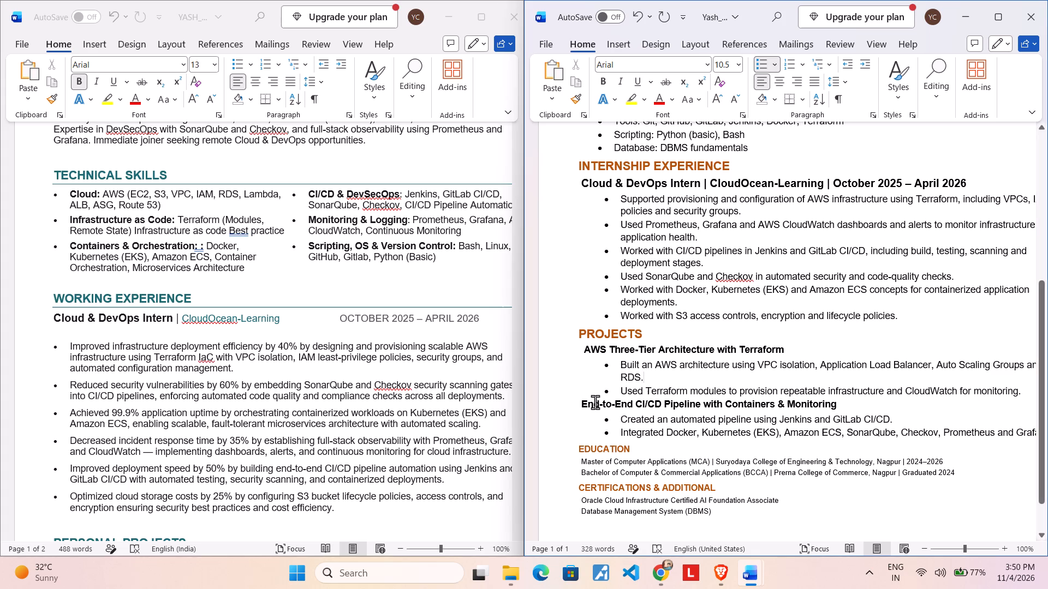
pyautogui.click(595, 402)
pyautogui.press('Left')
pyautogui.press('Left')
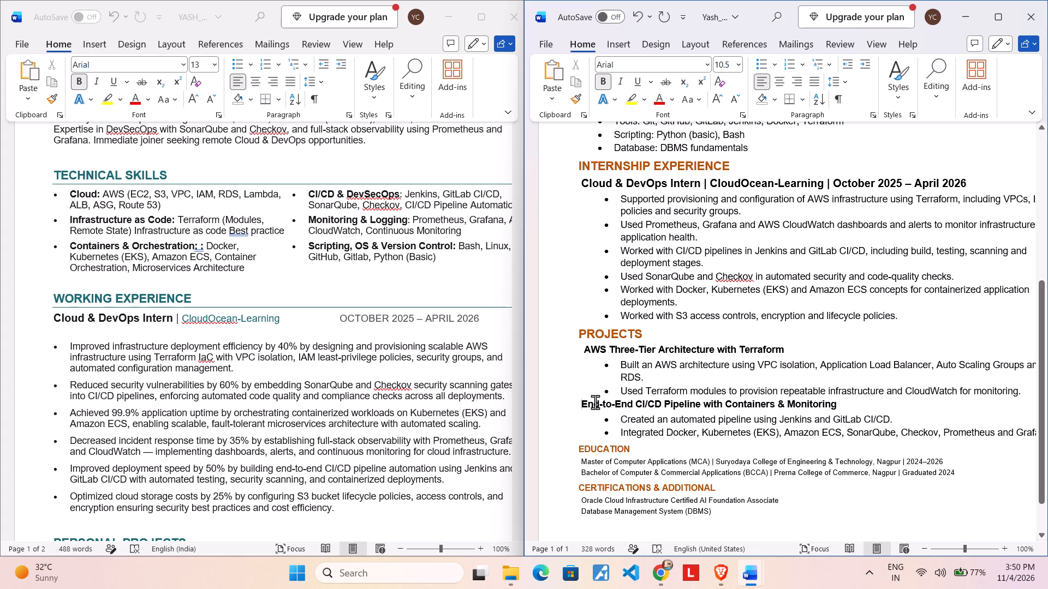
pyautogui.press('space')
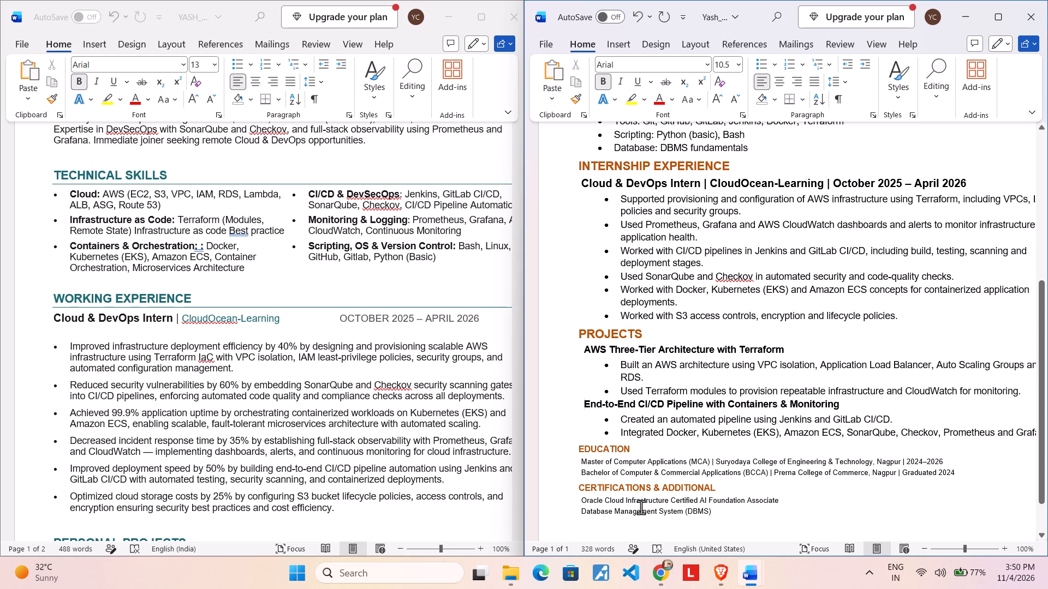
# Set the EDUCATION heading to font size 13.
pyautogui.scroll(-1, 654, 483)
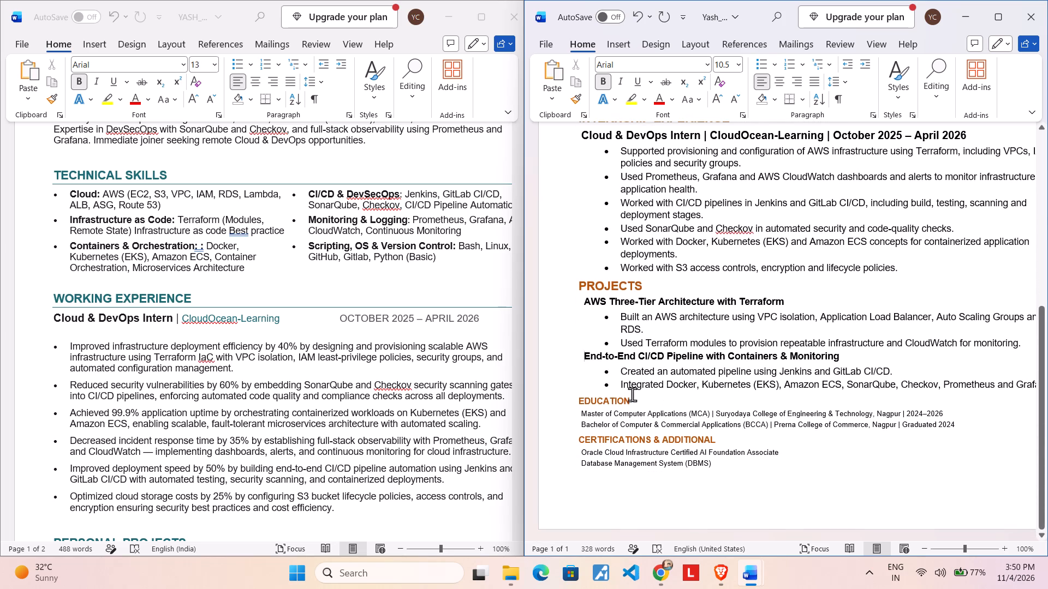
pyautogui.moveTo(632, 396); pyautogui.dragTo(570, 402)
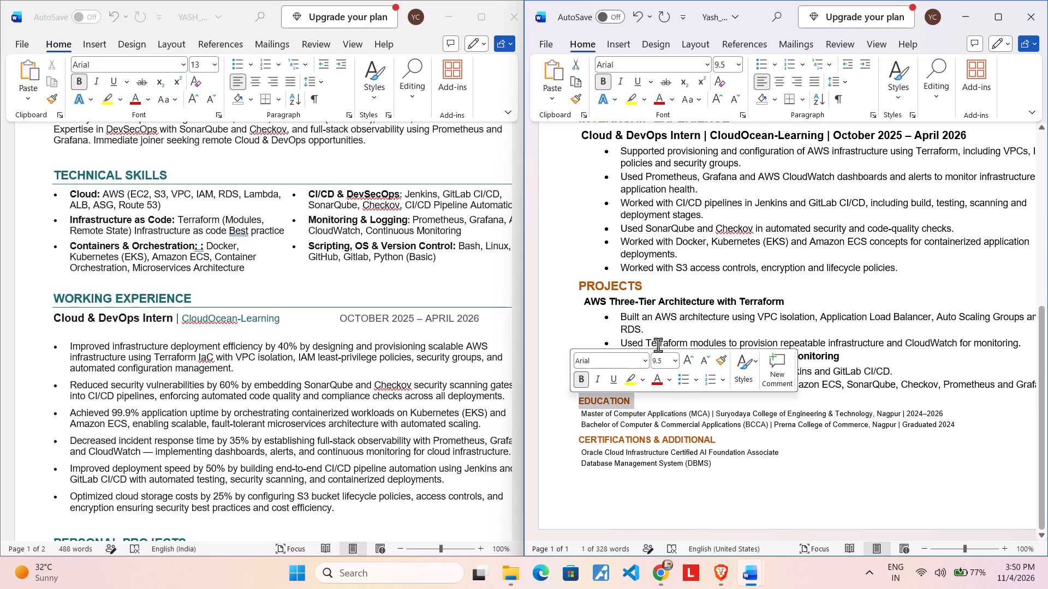
pyautogui.click(662, 359)
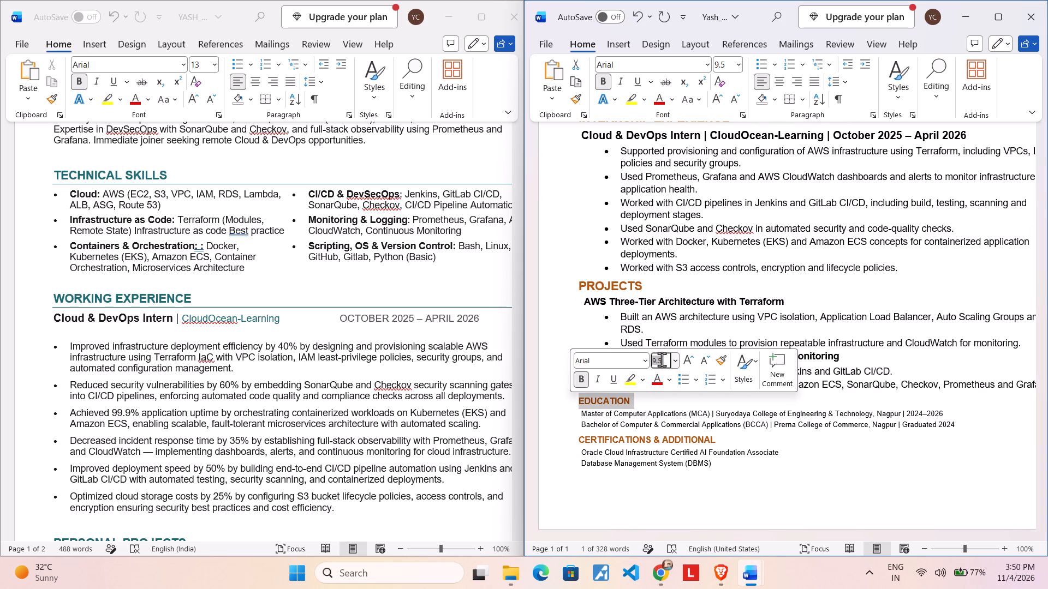
pyautogui.press('BackSpace')
pyautogui.write('13')
pyautogui.press('Return')
pyautogui.click(836, 487)
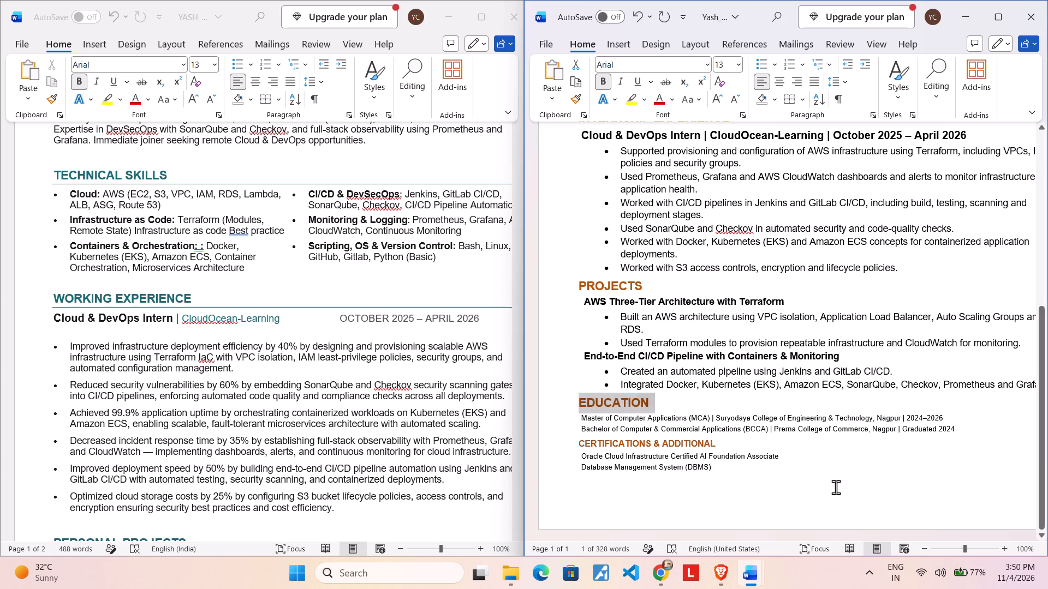
# Set the two degree lines under Education, together with the CERTIFICATIONS & ADDITIONAL heading, to font size 10.5.
pyautogui.moveTo(972, 439); pyautogui.dragTo(639, 428)
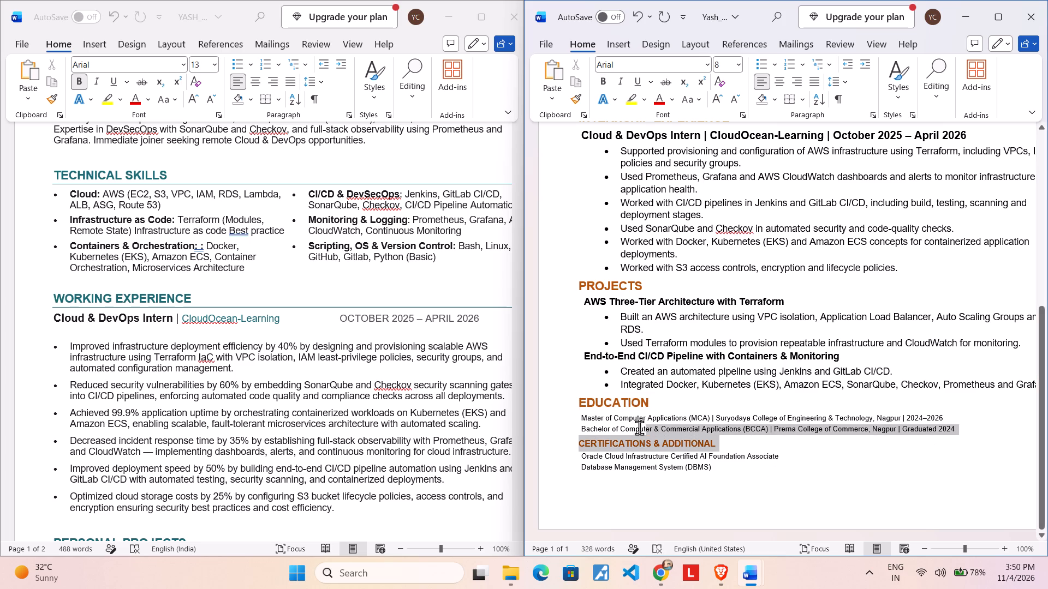
pyautogui.moveTo(639, 428); pyautogui.dragTo(630, 423)
pyautogui.click(819, 455)
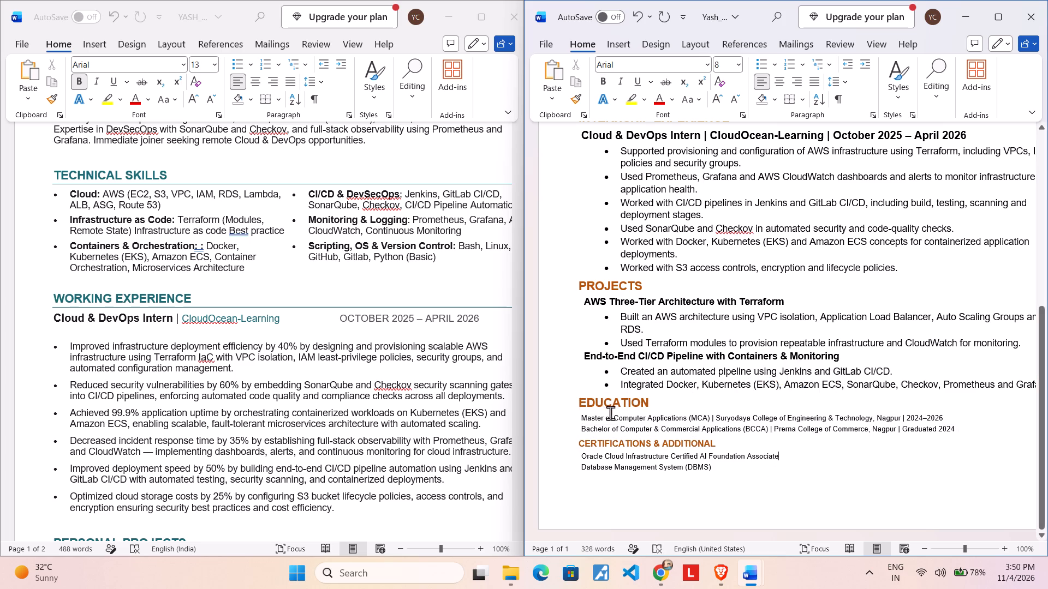
pyautogui.moveTo(576, 416); pyautogui.dragTo(970, 436)
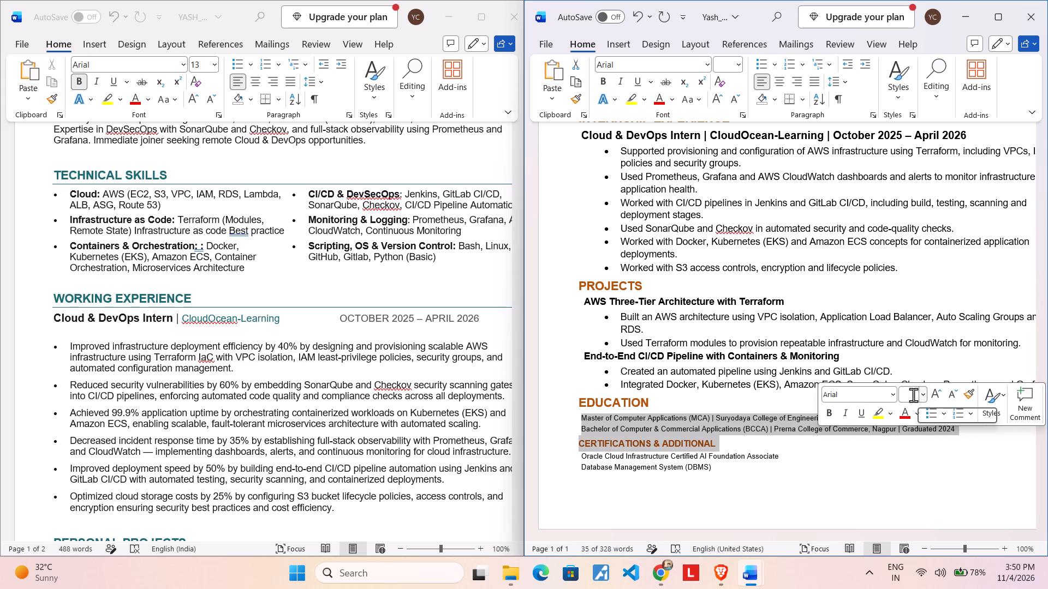
pyautogui.click(912, 395)
pyautogui.write('10.5')
pyautogui.press('Return')
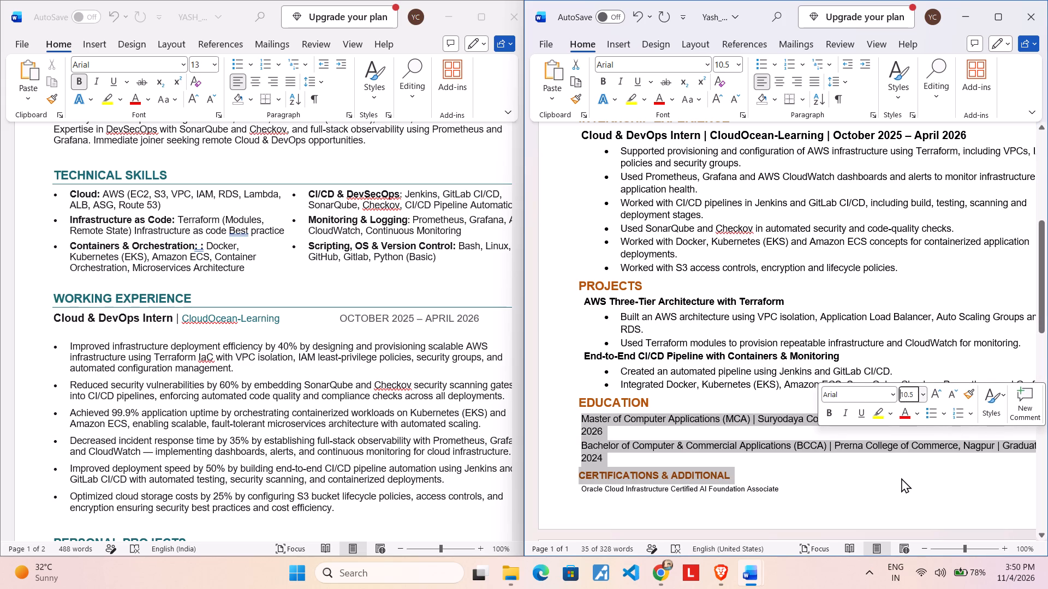
pyautogui.click(901, 478)
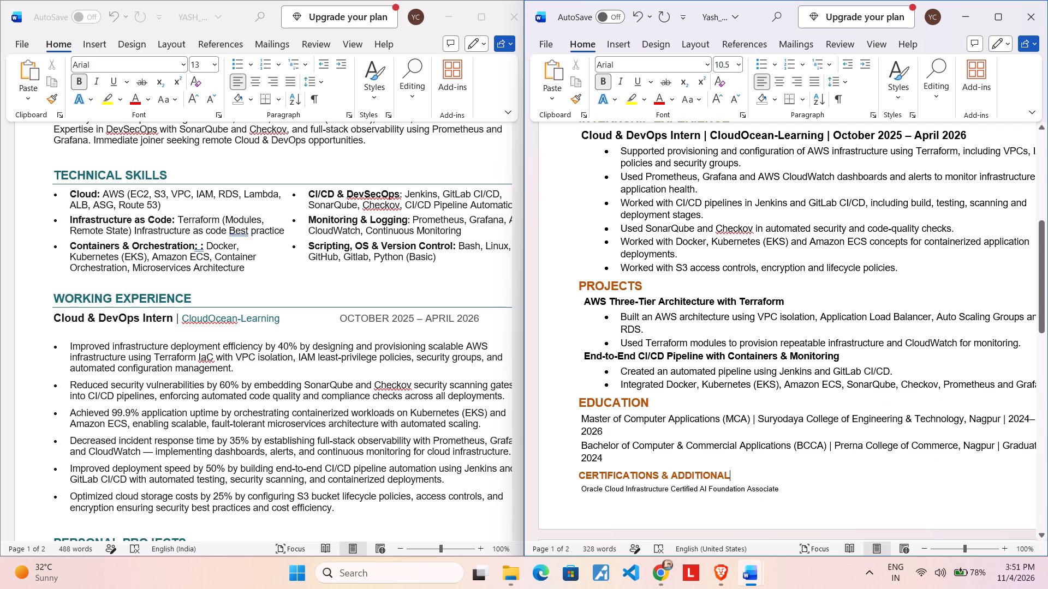
# Maximize the IT Support resume window and review the formatting and page layout from the header through the last section.
pyautogui.click(999, 20)
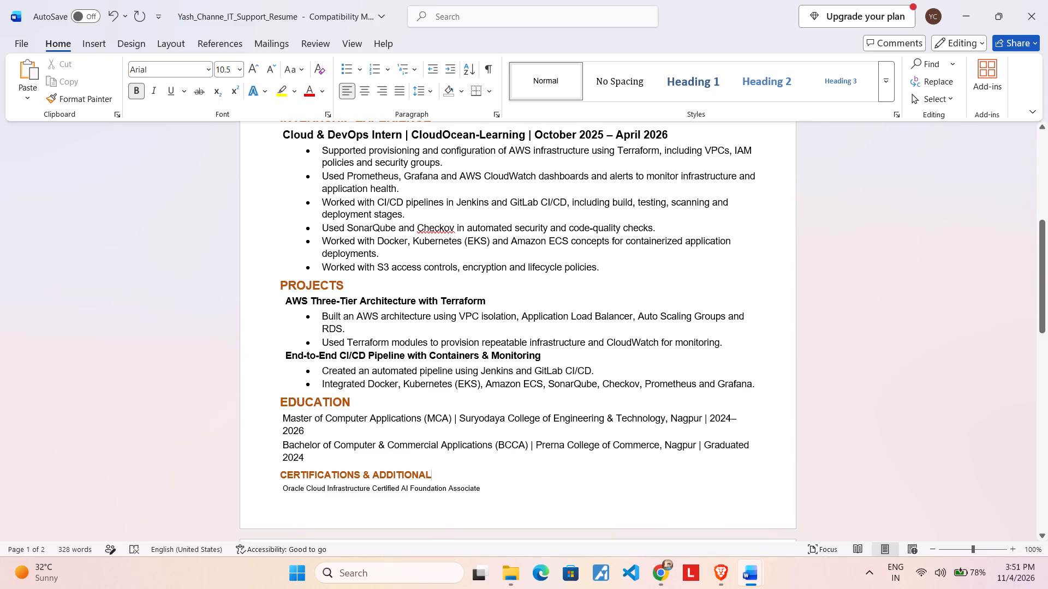
pyautogui.scroll(12, 520, 432)
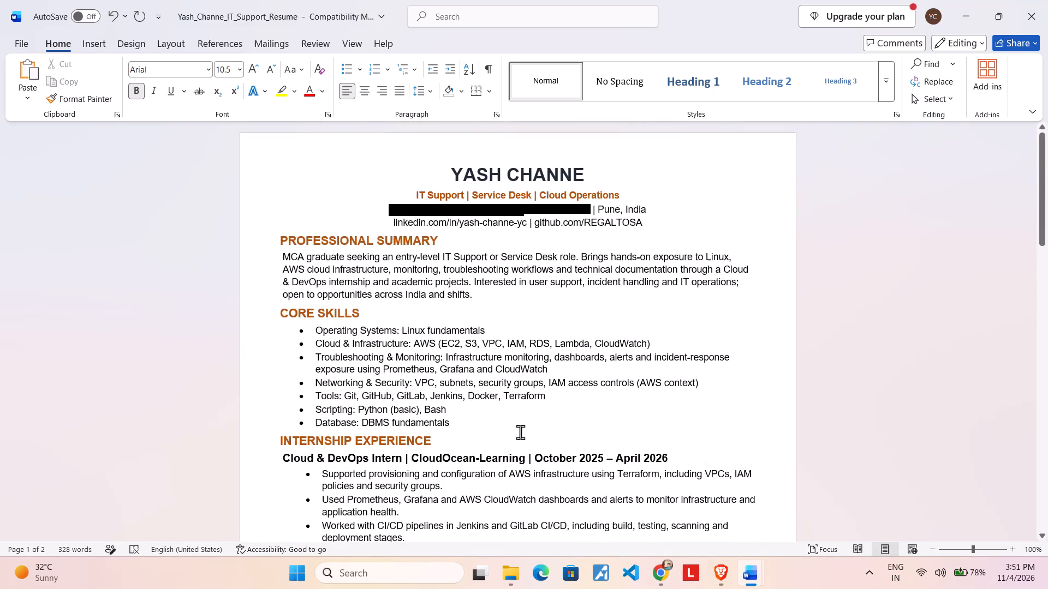
pyautogui.click(282, 149)
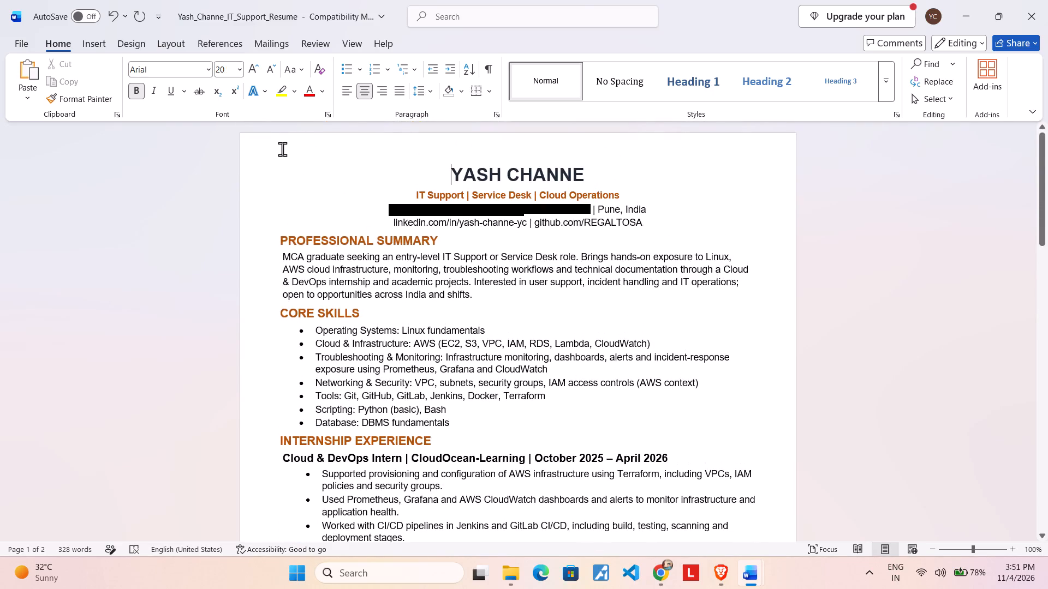
pyautogui.scroll(-6, 337, 351)
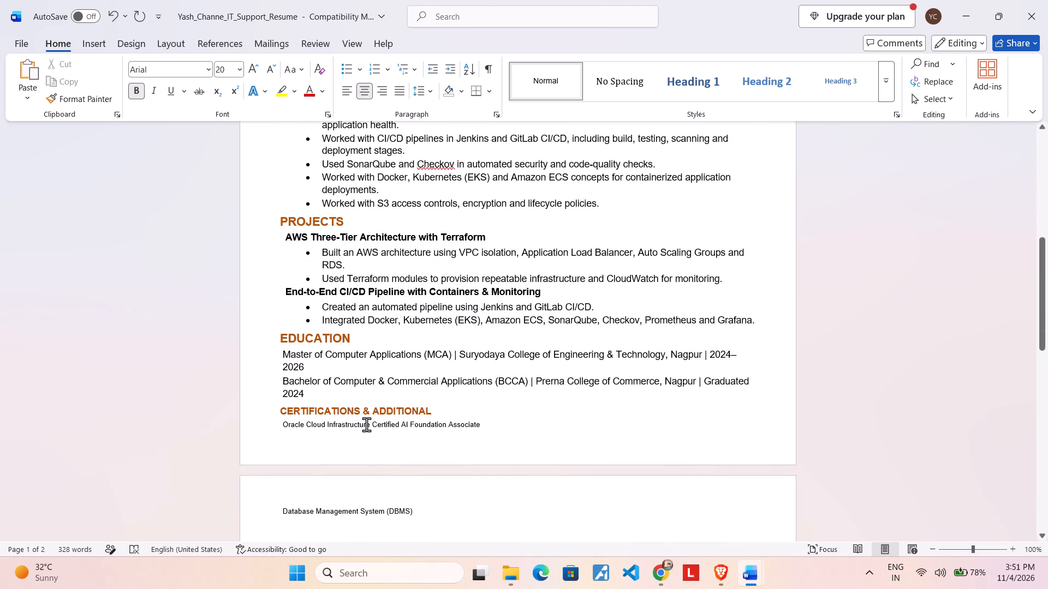
pyautogui.scroll(-1, 397, 456)
pyautogui.scroll(1, 397, 456)
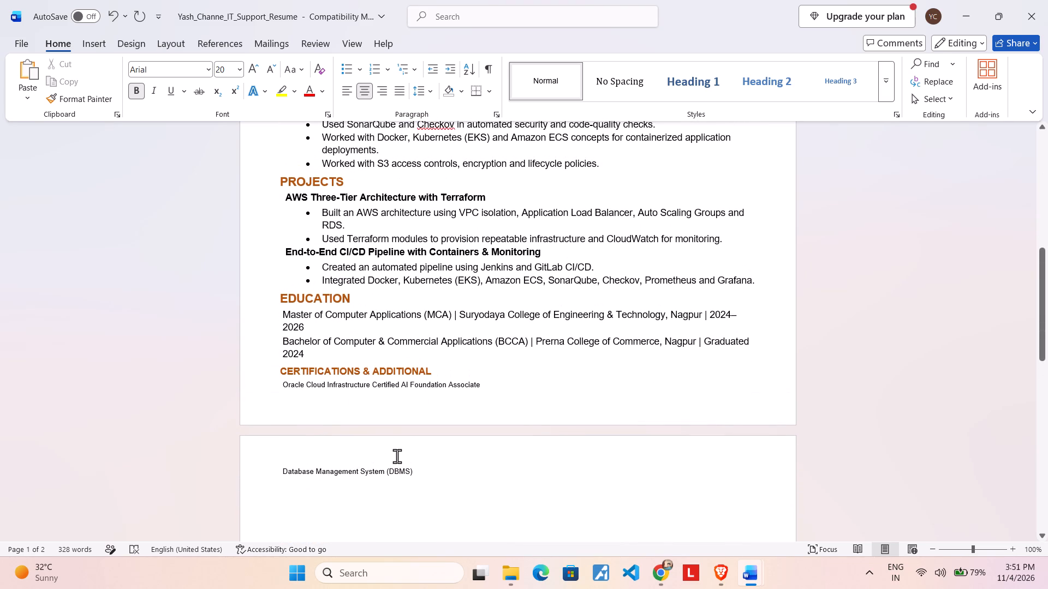
pyautogui.scroll(4, 397, 456)
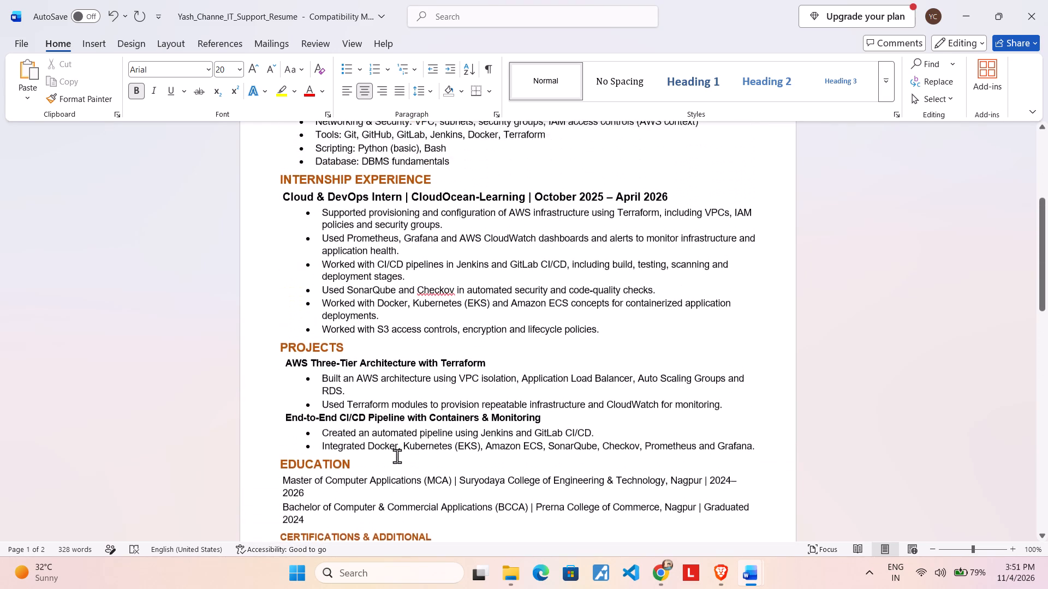
pyautogui.scroll(1, 397, 456)
pyautogui.scroll(-1, 397, 456)
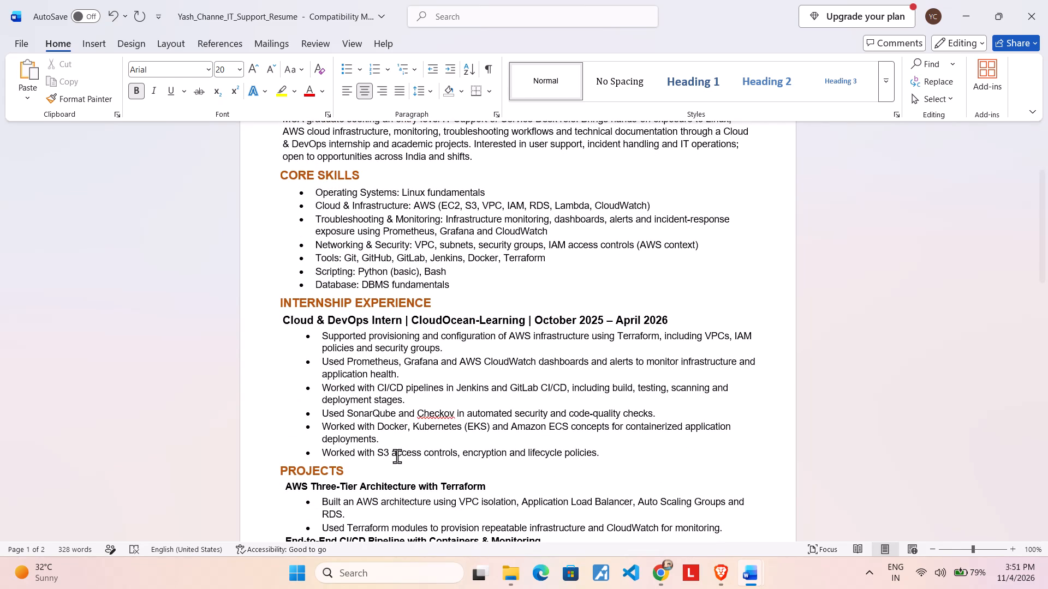
pyautogui.scroll(4, 397, 456)
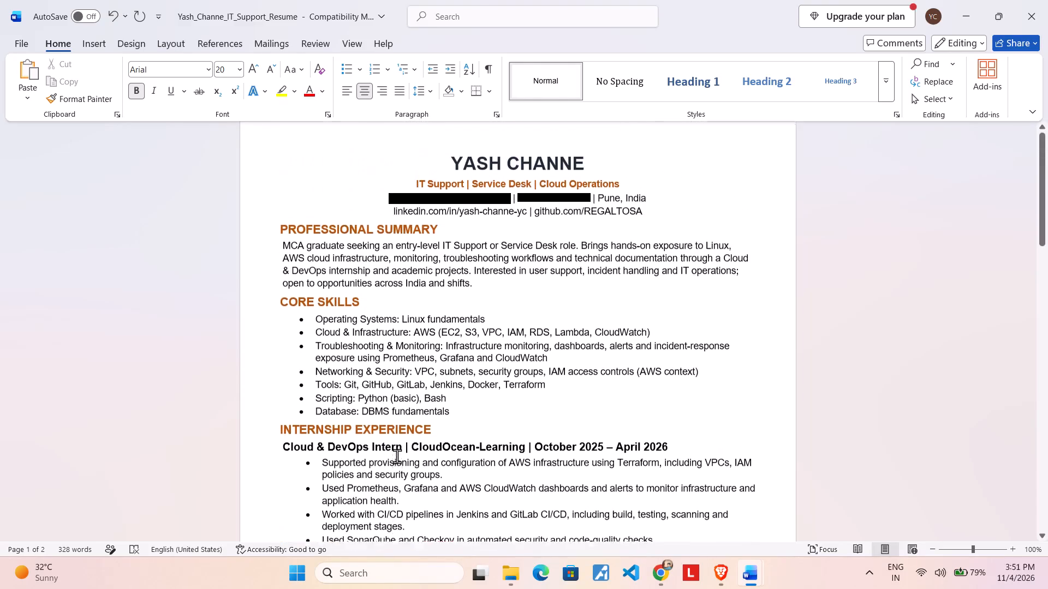
pyautogui.scroll(-1, 397, 456)
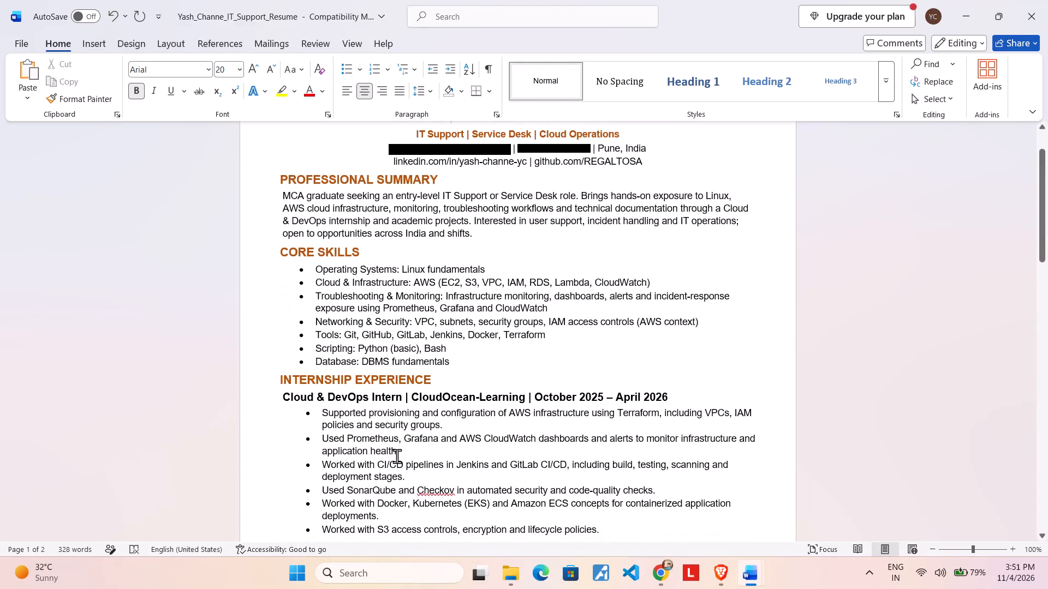
pyautogui.scroll(-2, 397, 456)
pyautogui.scroll(1, 397, 456)
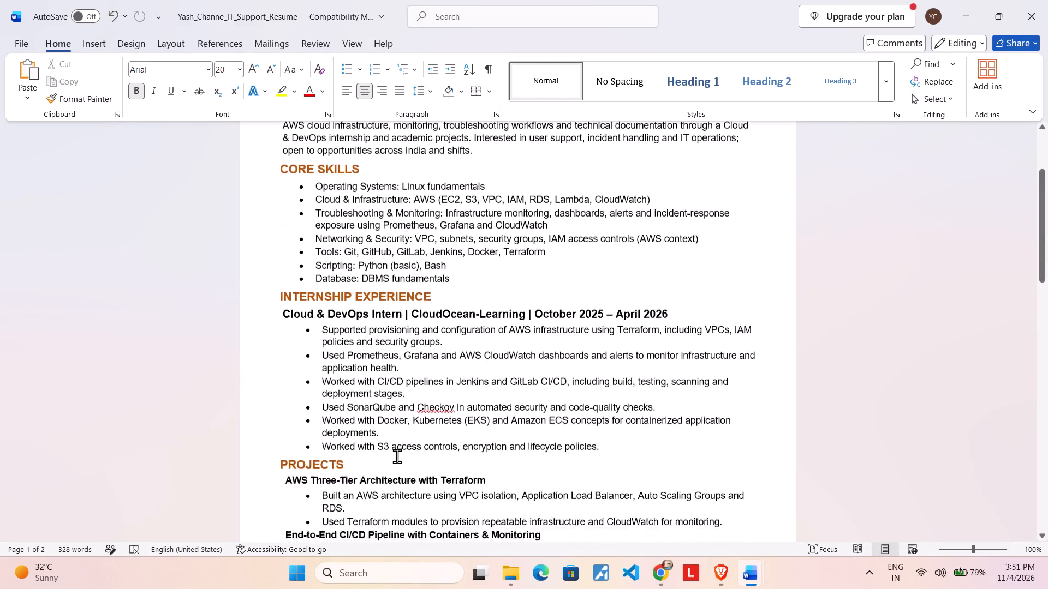
pyautogui.scroll(1, 397, 456)
# Set the CERTIFICATIONS & ADDITIONAL heading to font size 13.
pyautogui.scroll(-4, 485, 298)
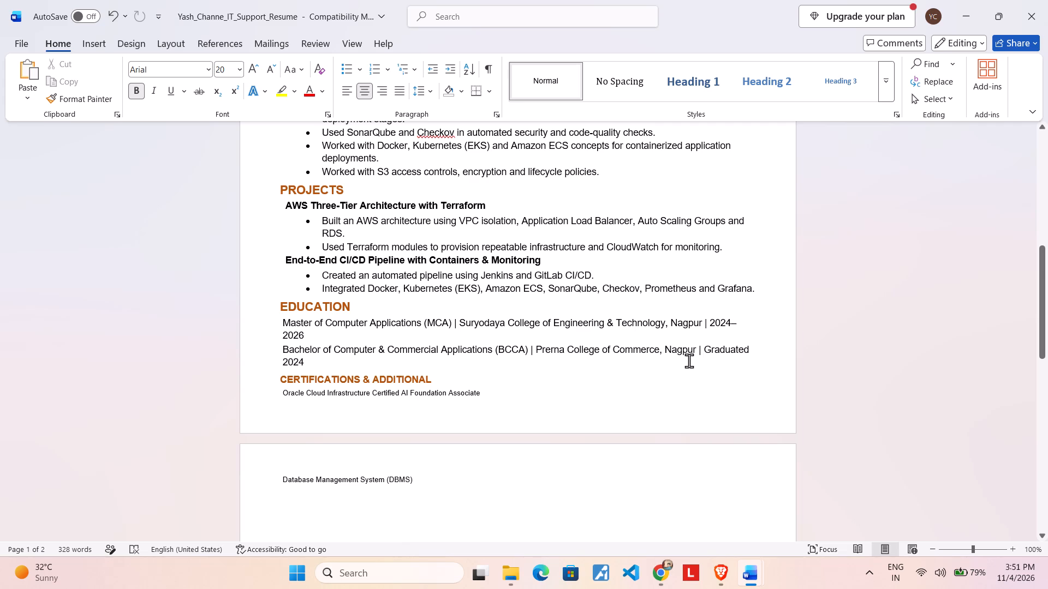
pyautogui.moveTo(433, 383); pyautogui.dragTo(264, 371)
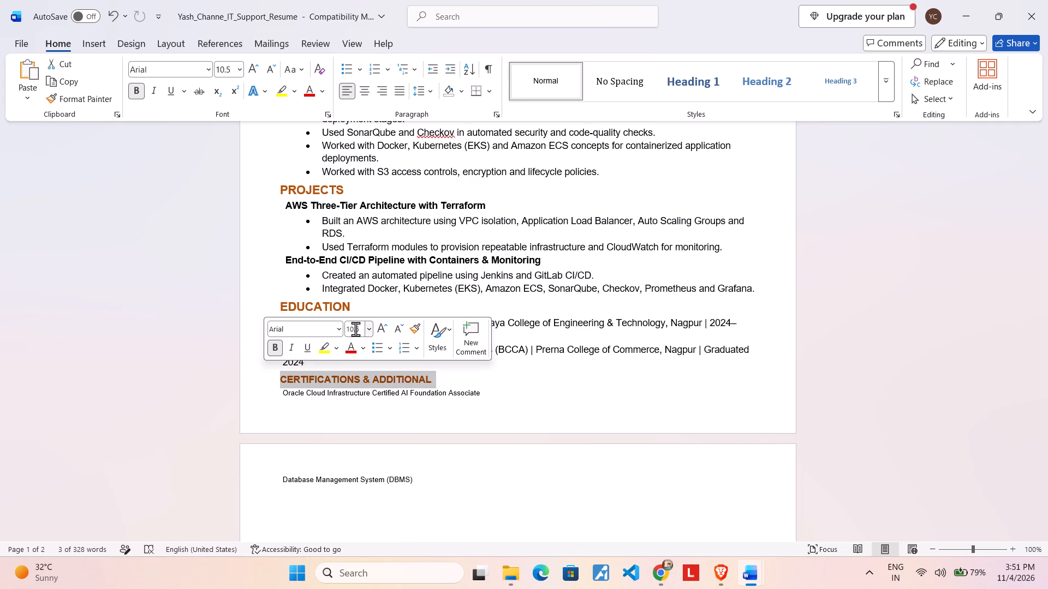
pyautogui.click(359, 328)
pyautogui.press('BackSpace')
pyautogui.write('13')
pyautogui.press('Return')
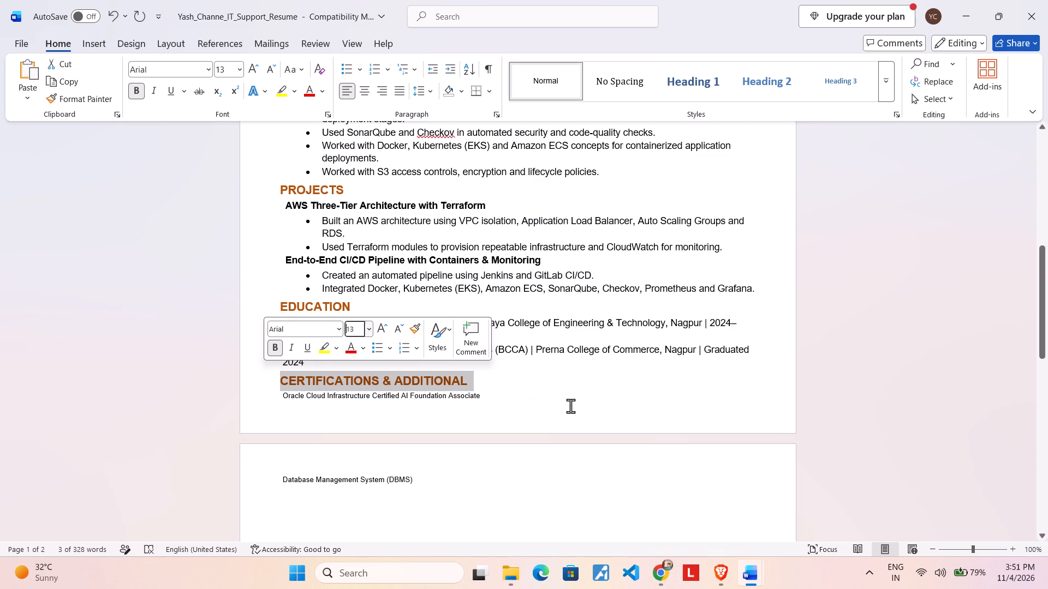
pyautogui.click(570, 406)
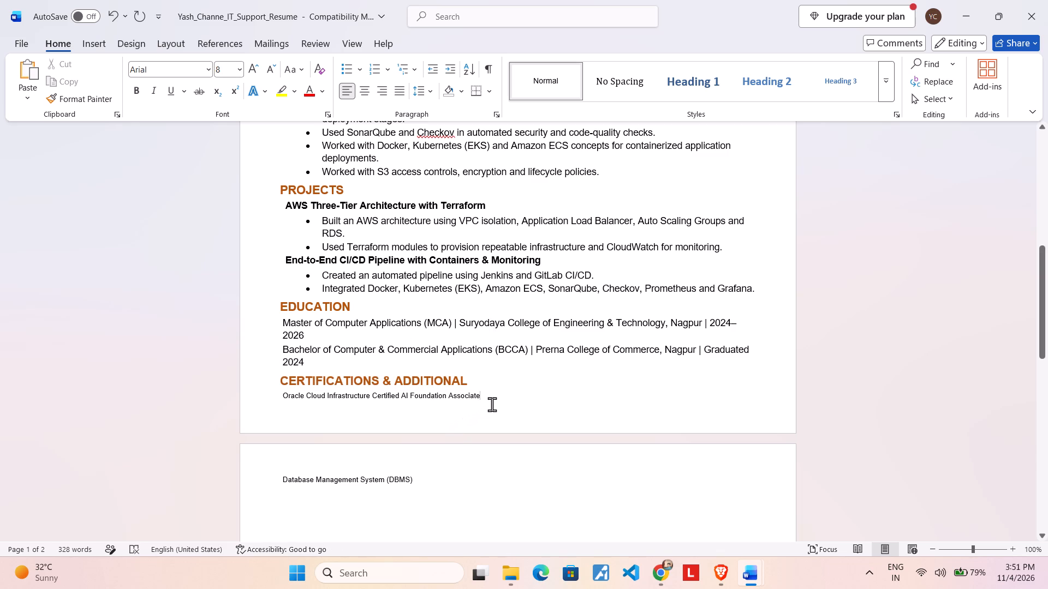
# Set the Oracle Cloud Infrastructure certification line under Certifications & Additional to font size 10.5.
pyautogui.moveTo(491, 401); pyautogui.dragTo(324, 401)
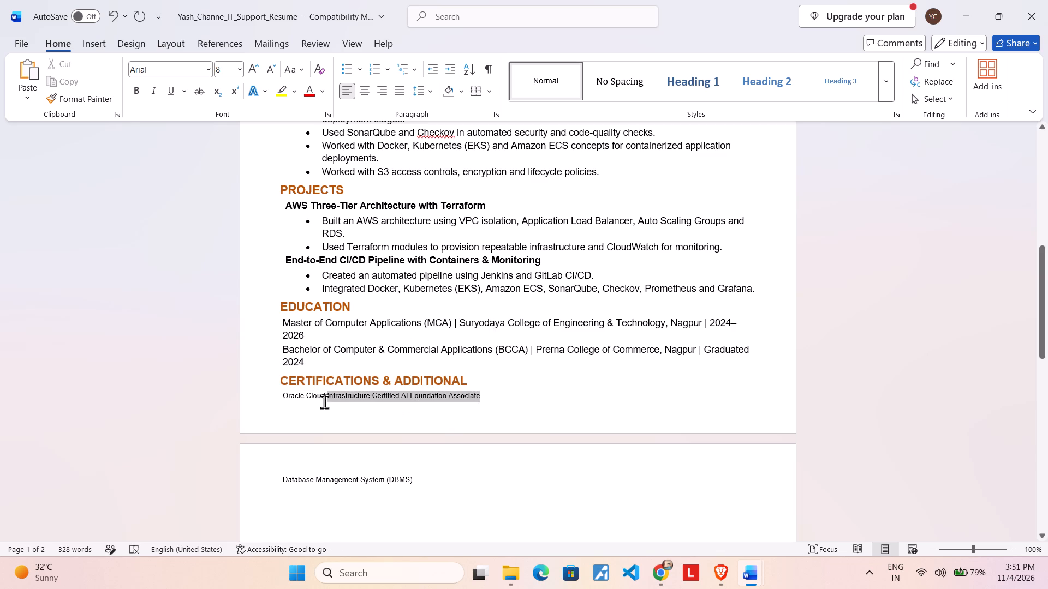
pyautogui.moveTo(324, 401); pyautogui.dragTo(279, 400)
pyautogui.click(378, 355)
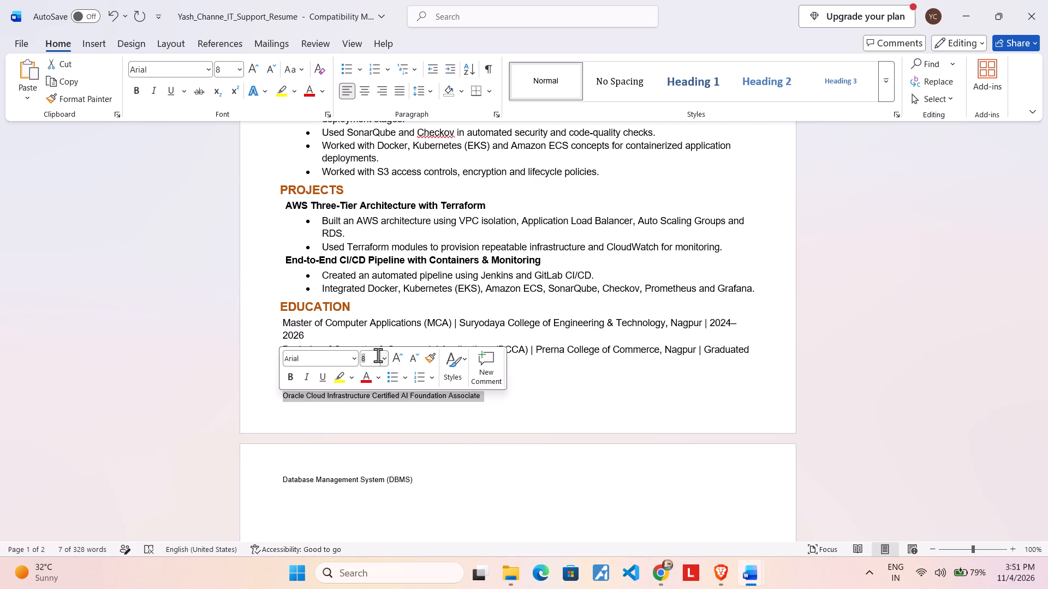
pyautogui.press('BackSpace')
pyautogui.write('10,')
pyautogui.press('BackSpace')
pyautogui.press('.')
pyautogui.press('5')
pyautogui.press('Return')
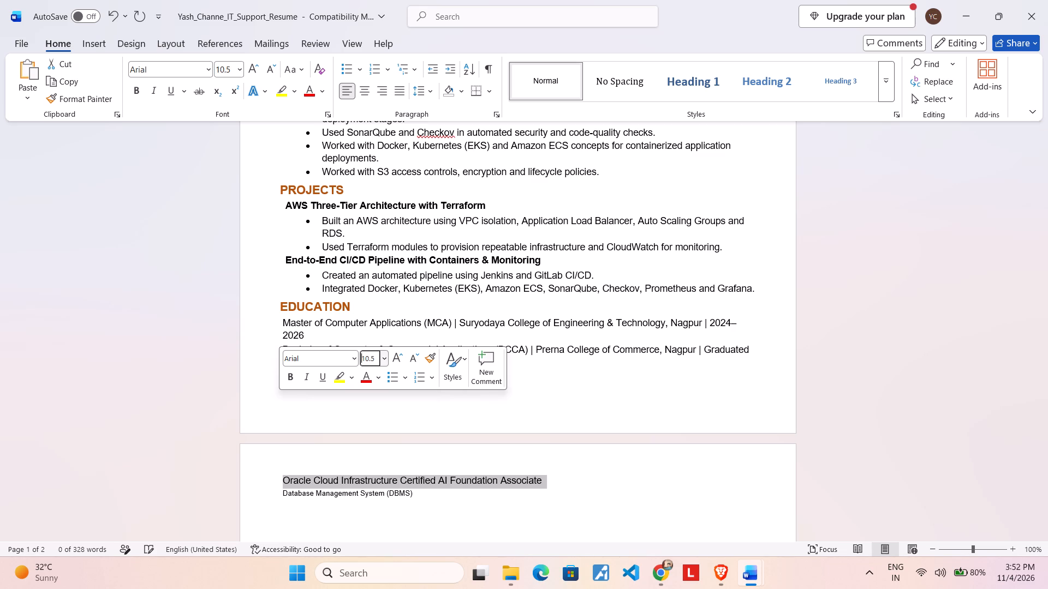
# Insert two blank lines below the Bachelor's degree entry, before the CERTIFICATIONS & ADDITIONAL heading.
pyautogui.click(539, 540)
pyautogui.scroll(-1, 558, 514)
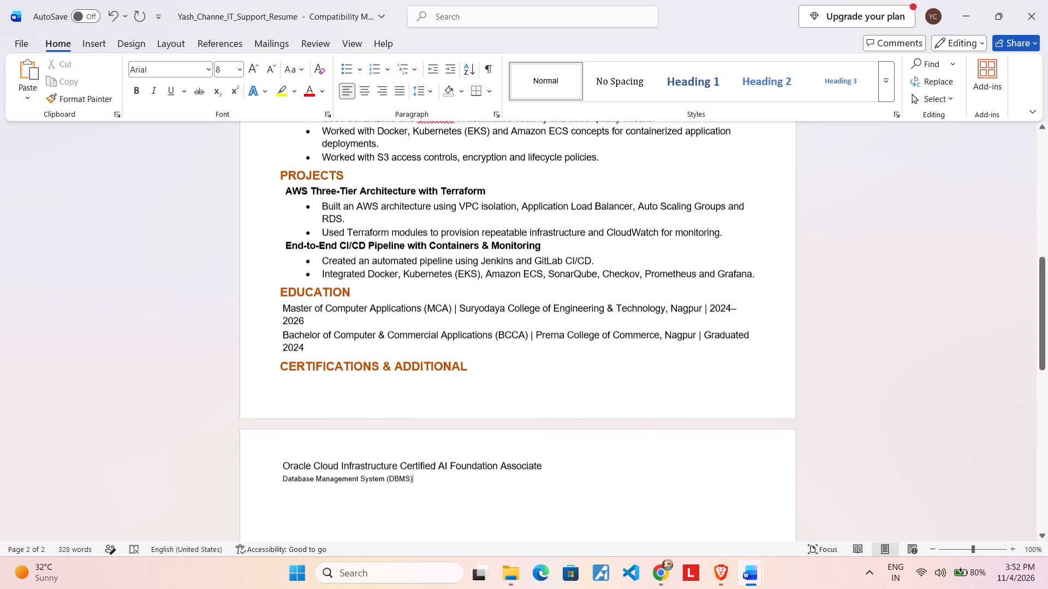
pyautogui.scroll(-1, 558, 514)
pyautogui.click(319, 310)
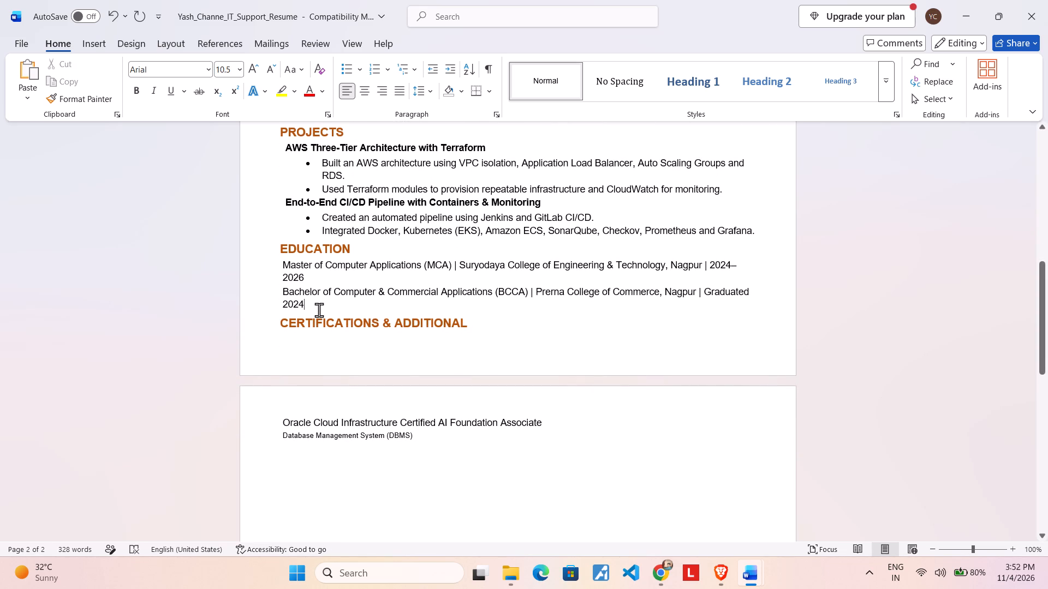
pyautogui.hotkey('shift', 'Return')
pyautogui.hotkey('shift', 'Return')
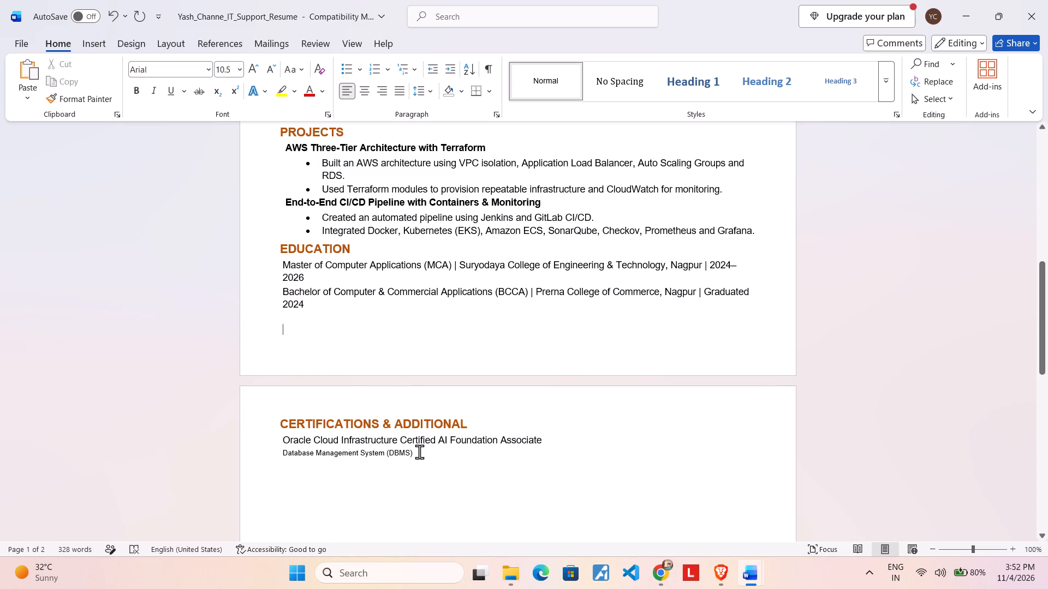
# Set the Database Management System (DBMS) line under Certifications & Additional to font size 10.5.
pyautogui.moveTo(419, 452); pyautogui.dragTo(287, 454)
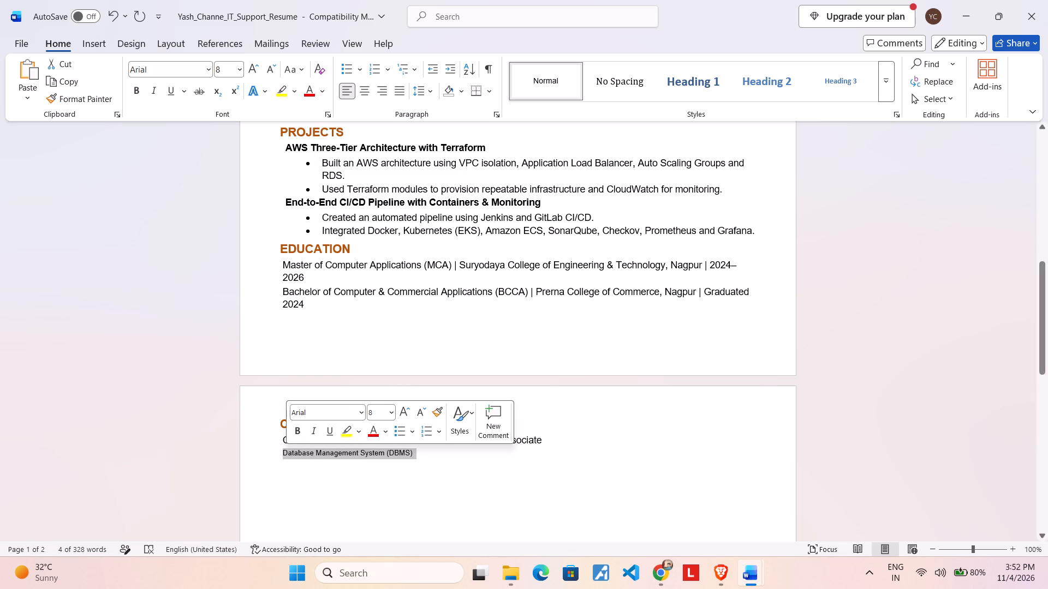
pyautogui.click(379, 412)
pyautogui.press('BackSpace')
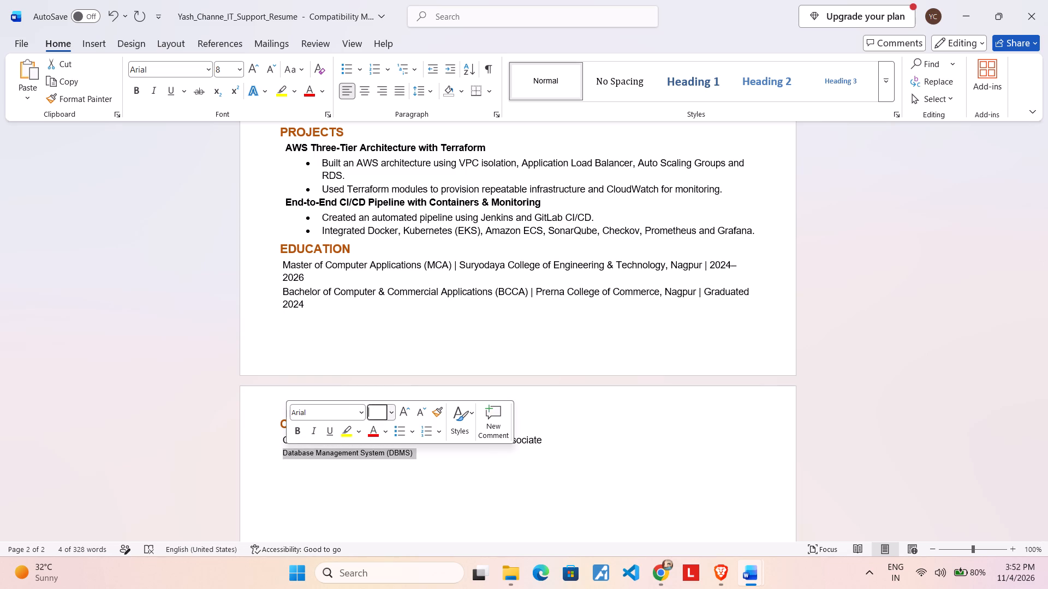
pyautogui.write('10')
pyautogui.write('.5')
pyautogui.press('Return')
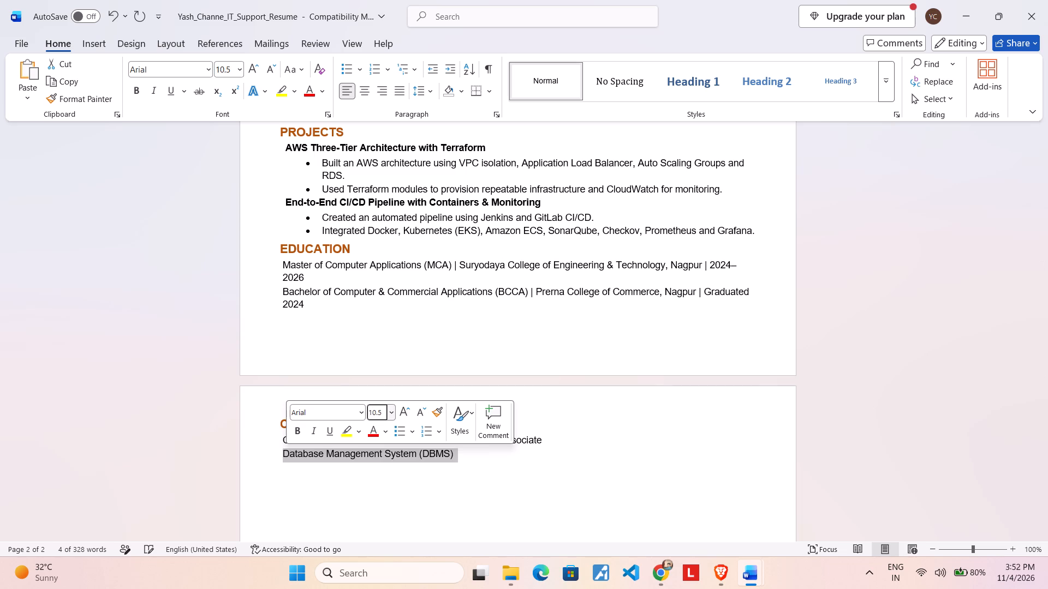
pyautogui.click(593, 478)
# Insert a blank line after the LinkedIn and GitHub line in the header and another after the Professional Summary paragraph.
pyautogui.scroll(1, 593, 478)
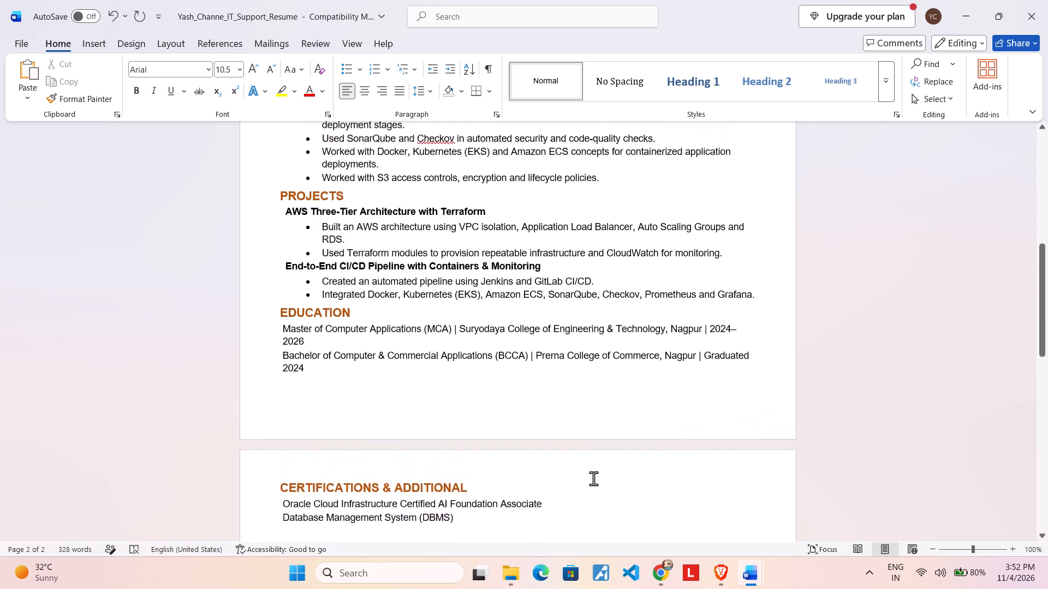
pyautogui.scroll(4, 593, 478)
pyautogui.scroll(1, 480, 405)
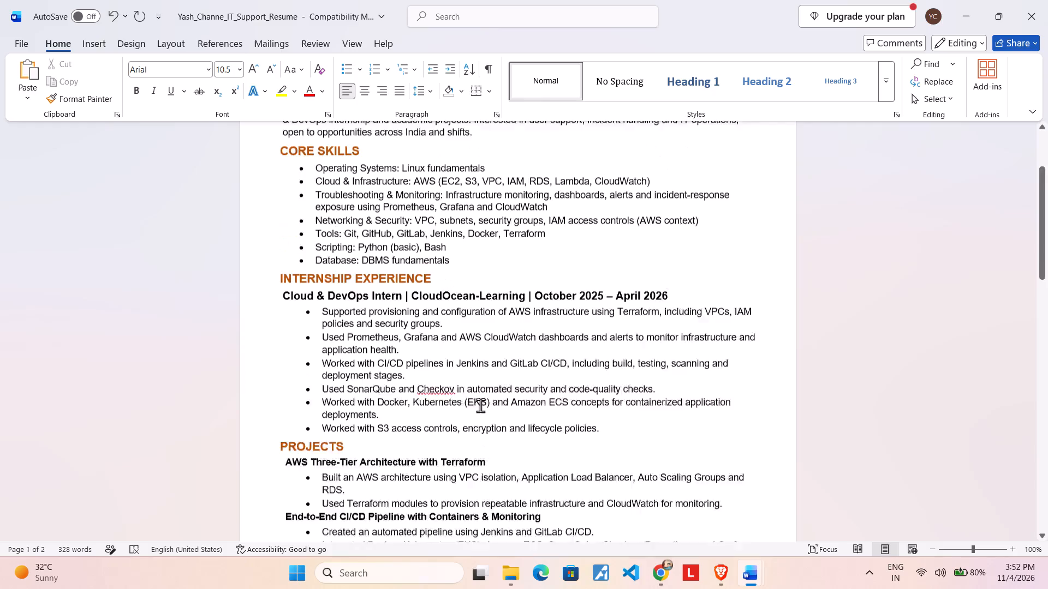
pyautogui.scroll(3, 480, 405)
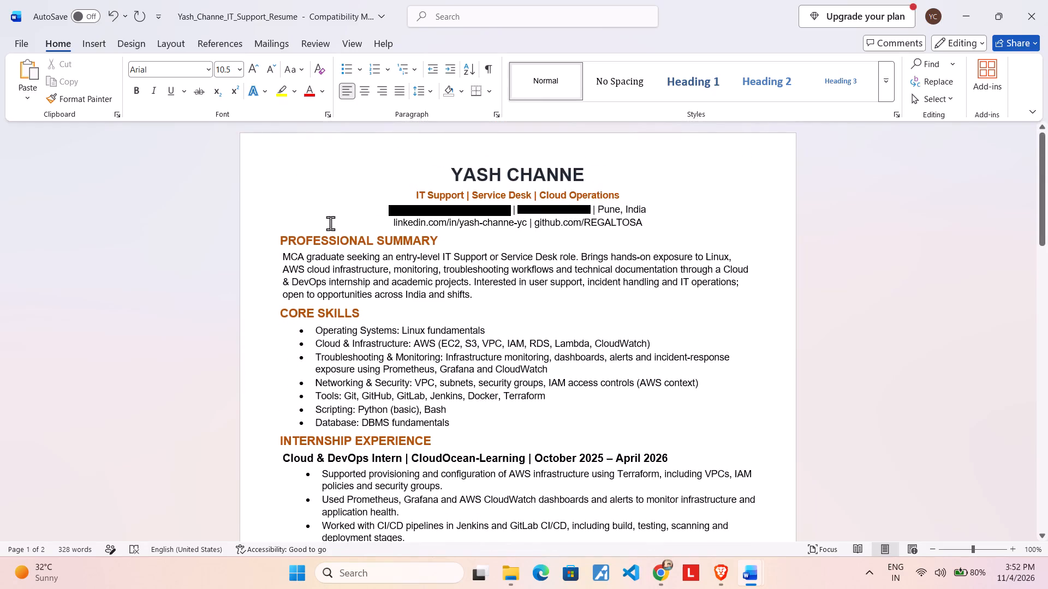
pyautogui.click(299, 226)
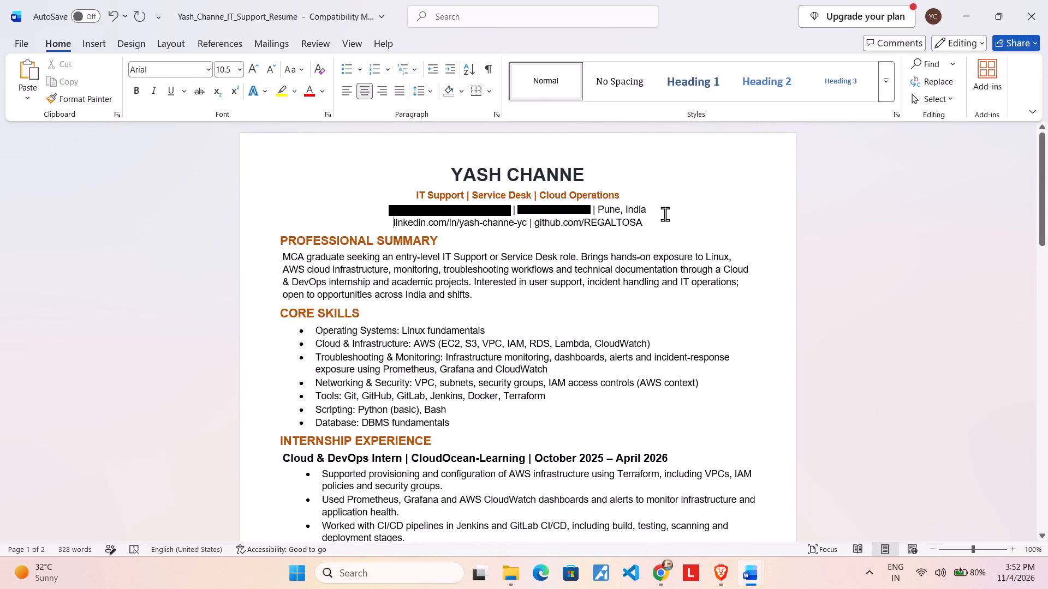
pyautogui.click(657, 215)
pyautogui.click(649, 225)
pyautogui.hotkey('shift', 'Return')
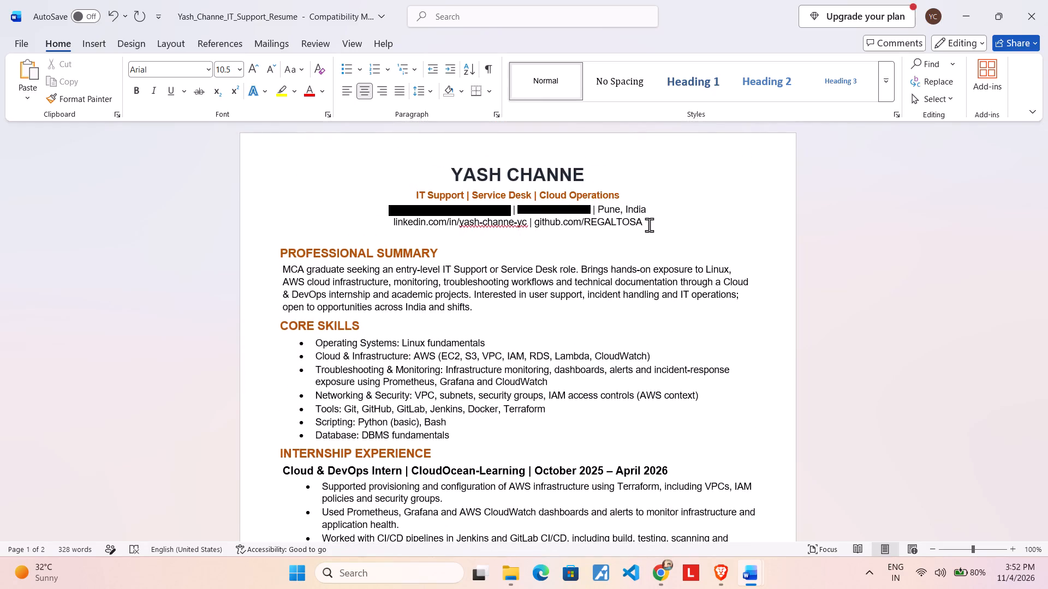
pyautogui.click(481, 310)
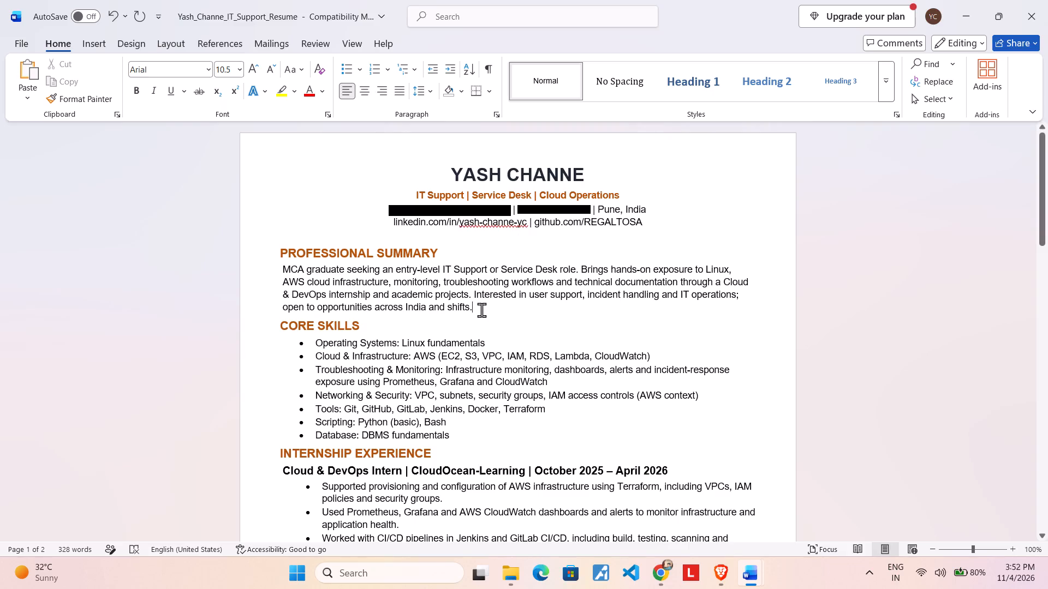
pyautogui.hotkey('shift', 'Return')
# Insert a blank line after the last Core Skills bullet and another after the last Internship Experience bullet.
pyautogui.scroll(-2, 481, 310)
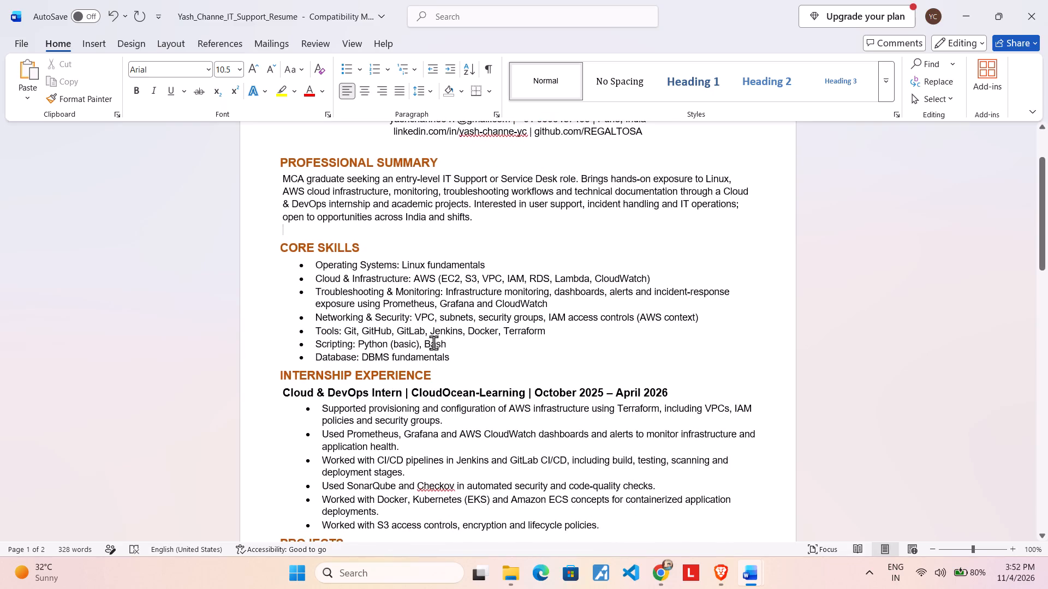
pyautogui.click(458, 356)
pyautogui.hotkey('shift', 'Return')
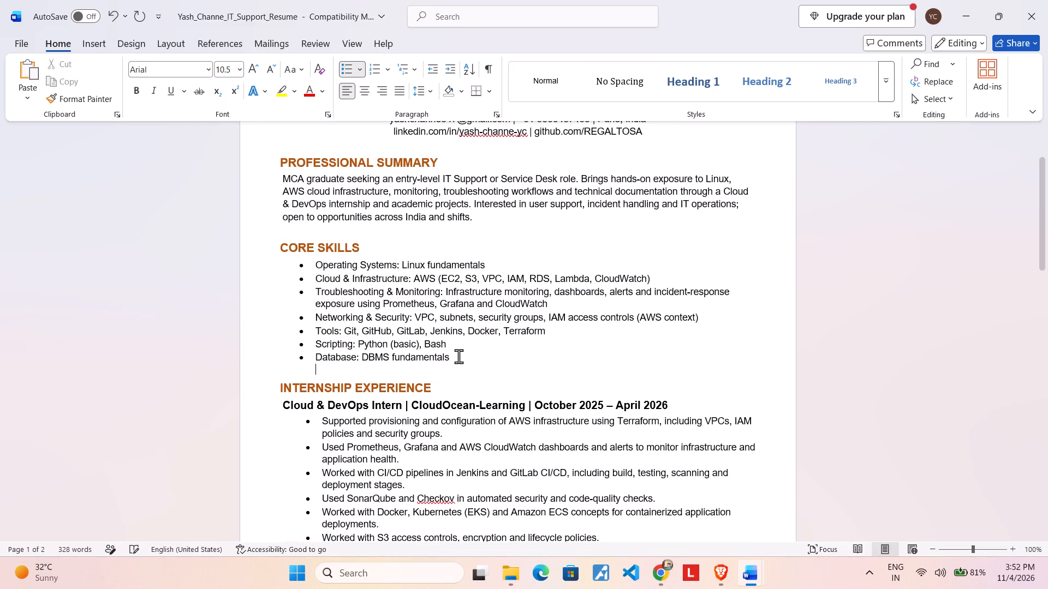
pyautogui.scroll(-1, 458, 356)
pyautogui.scroll(-1, 426, 432)
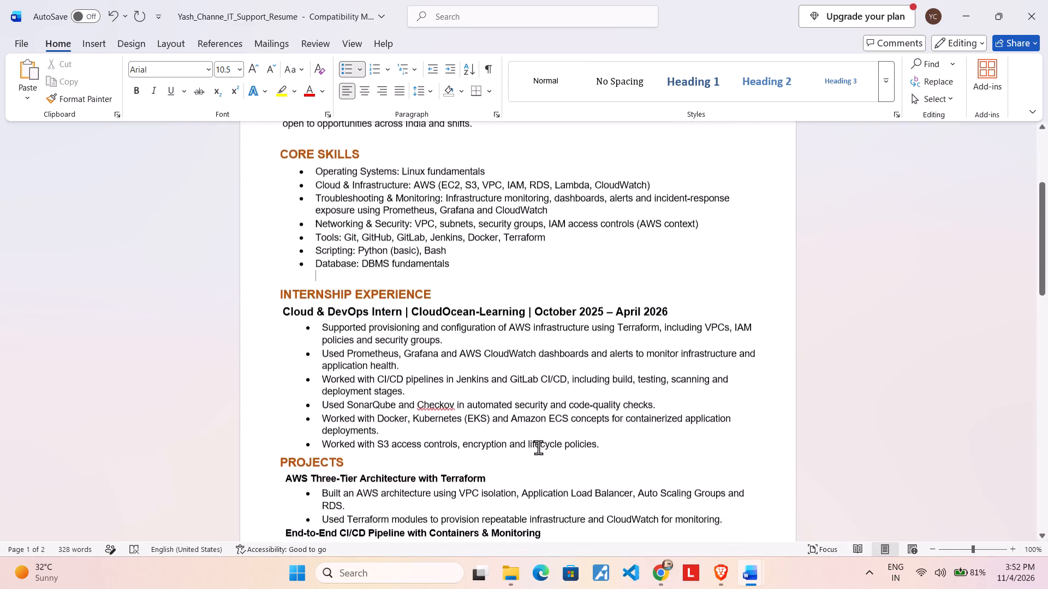
pyautogui.click(611, 444)
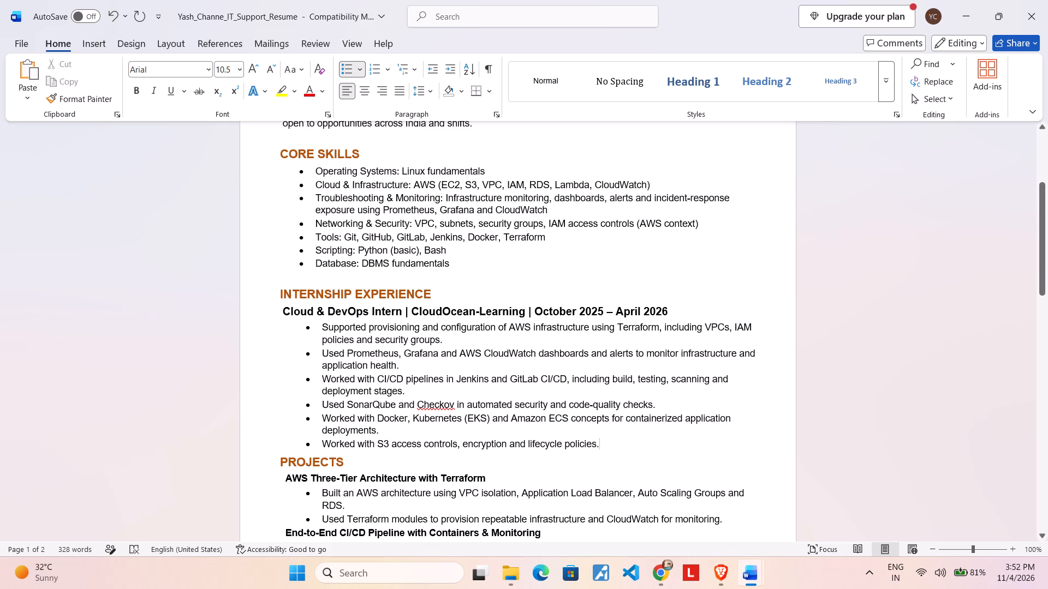
pyautogui.hotkey('shift', 'Return')
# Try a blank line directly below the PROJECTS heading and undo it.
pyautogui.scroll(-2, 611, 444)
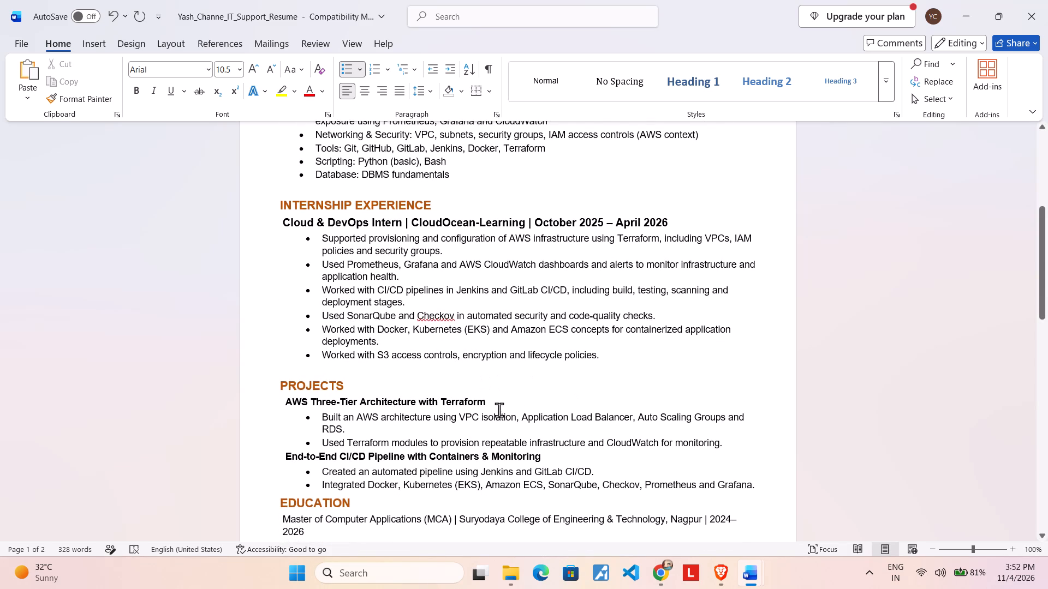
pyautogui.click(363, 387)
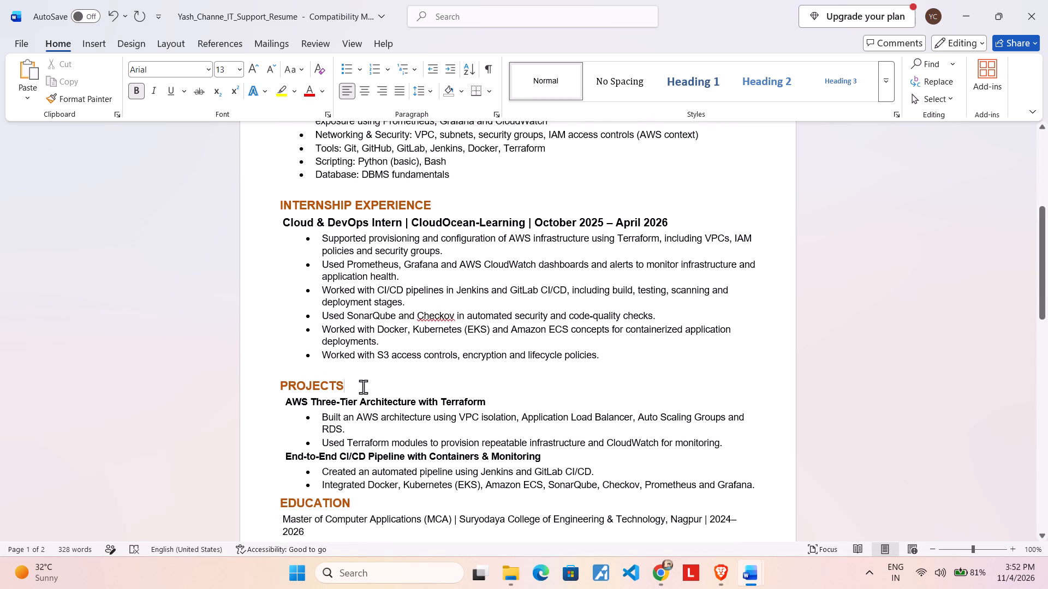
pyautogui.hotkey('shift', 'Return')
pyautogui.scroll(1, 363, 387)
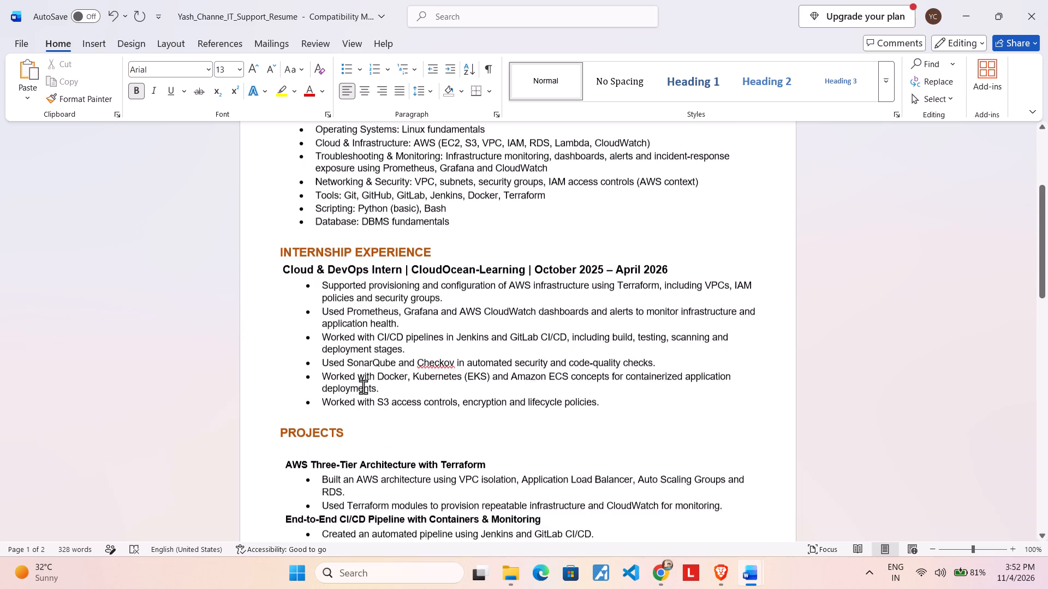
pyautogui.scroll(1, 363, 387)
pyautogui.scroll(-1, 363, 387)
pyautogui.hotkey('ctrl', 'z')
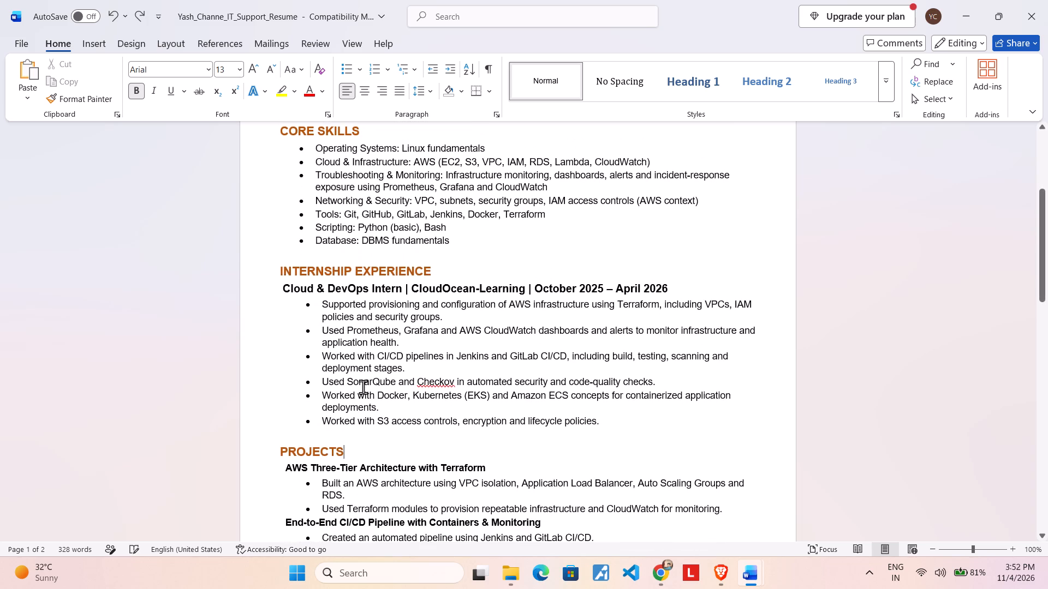
# Insert blank lines after the last Projects bullet, ending the bullet list, to push the EDUCATION heading onto the second page.
pyautogui.scroll(-2, 363, 387)
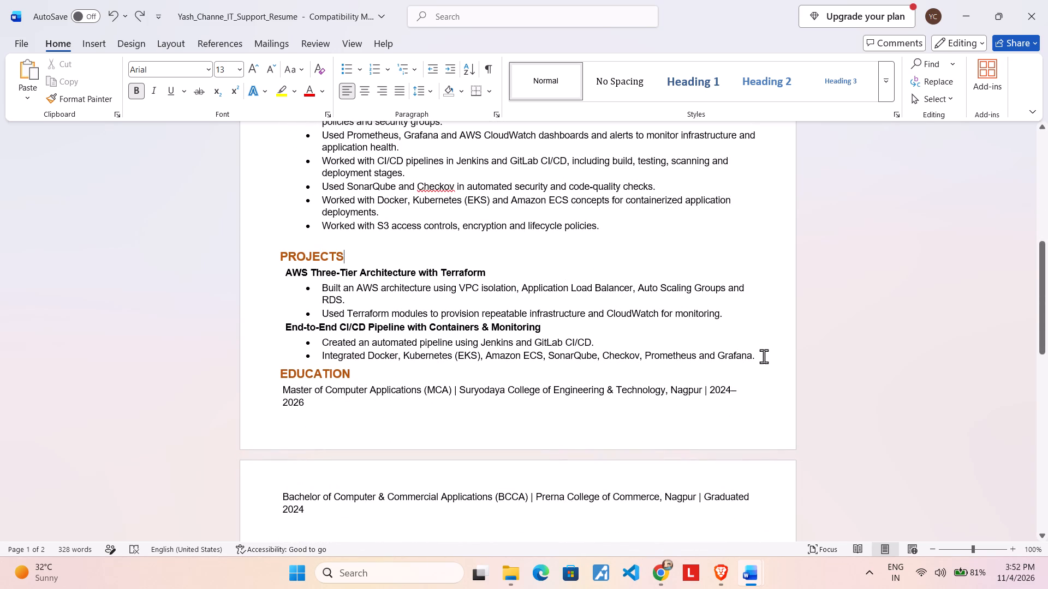
pyautogui.click(764, 356)
pyautogui.hotkey('shift', 'Return')
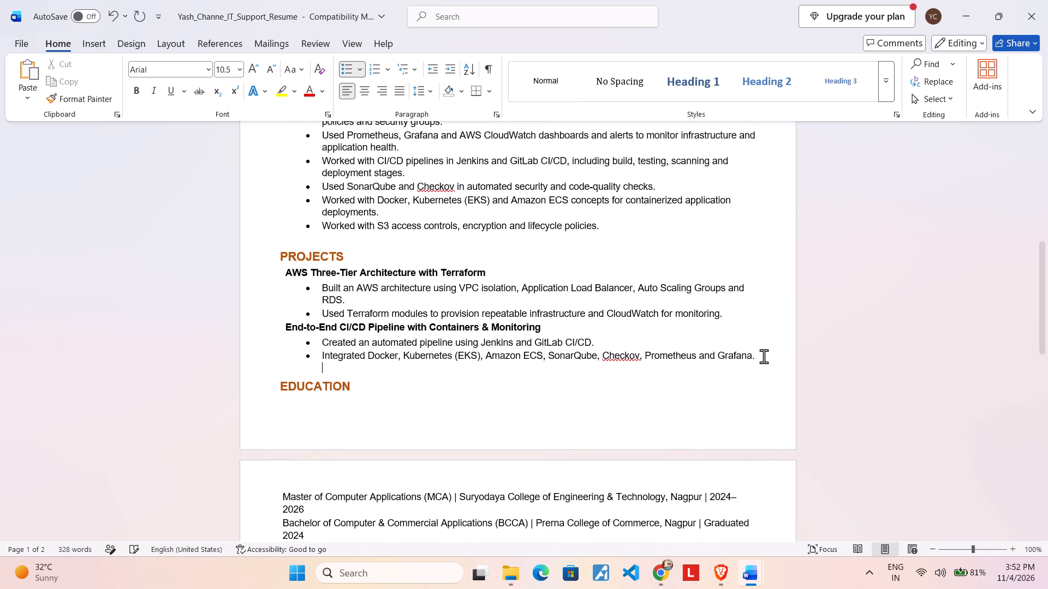
pyautogui.press('Return')
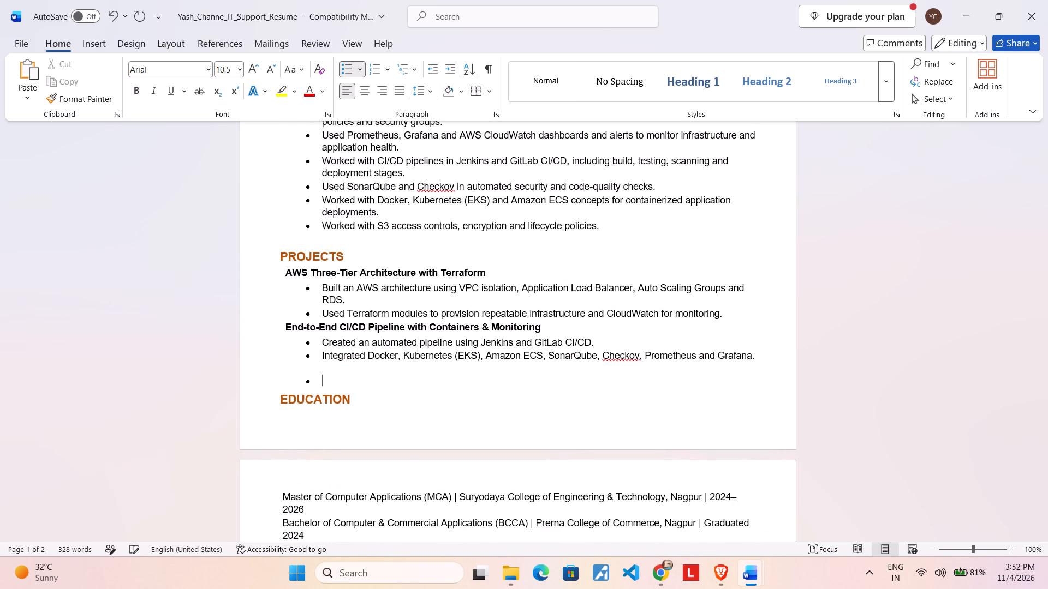
pyautogui.press('Return')
pyautogui.press('Return')
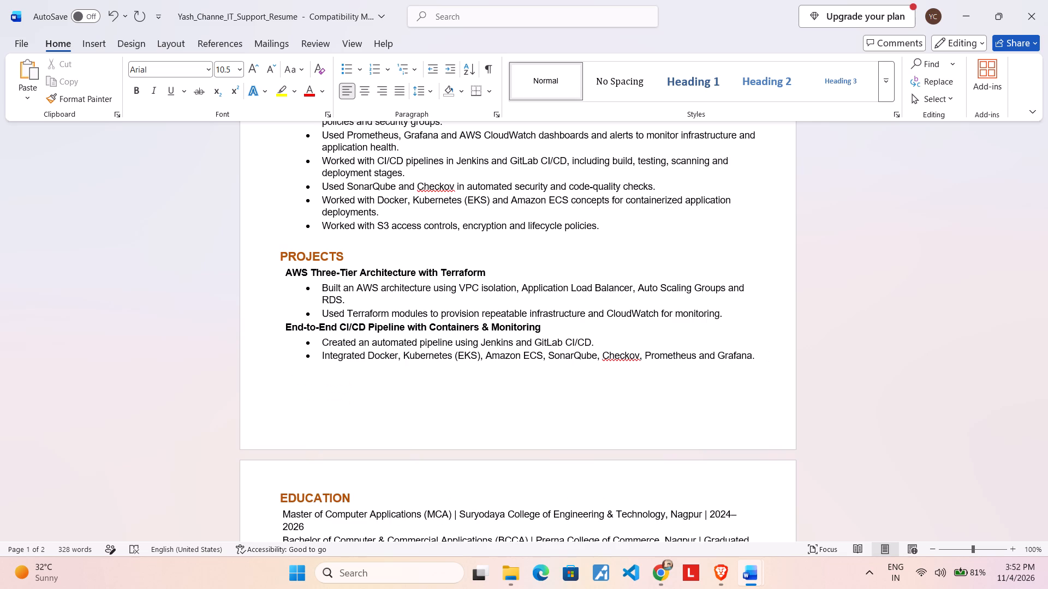
# Review the section spacing and page layout across both pages of the resume.
pyautogui.scroll(-3, 764, 356)
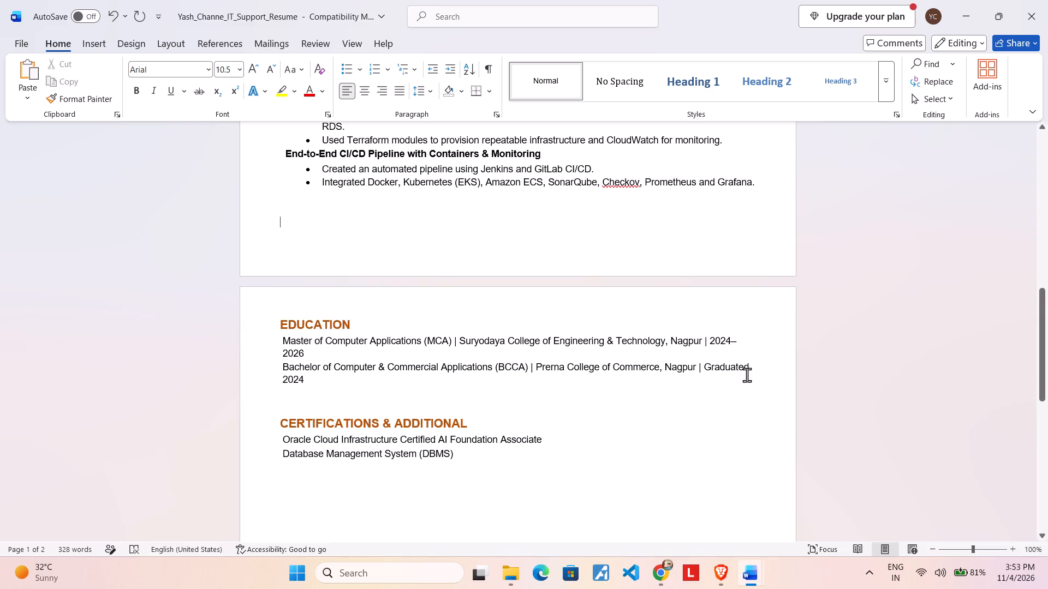
pyautogui.scroll(-3, 664, 443)
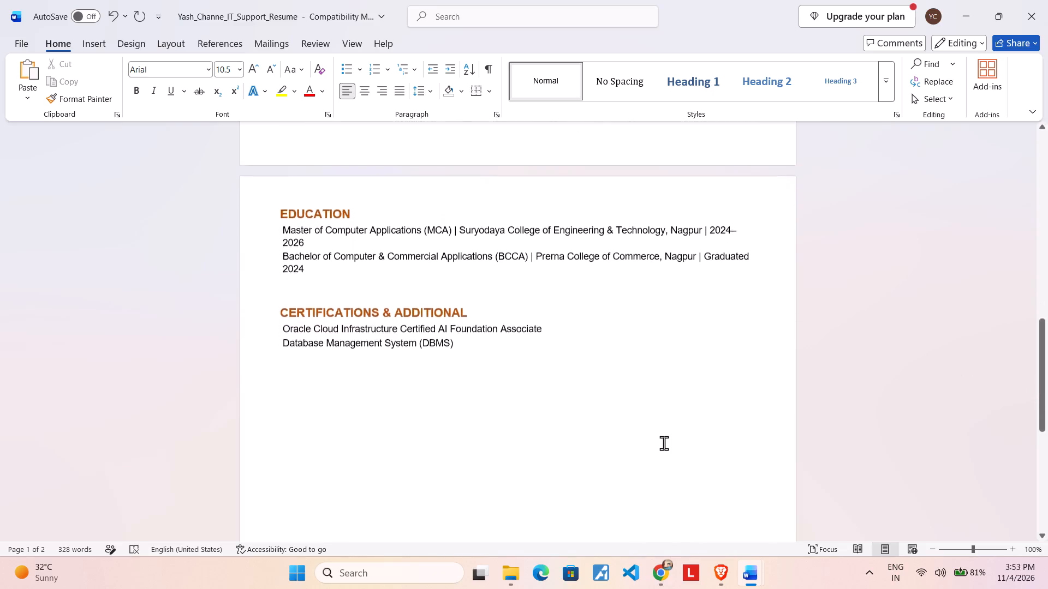
pyautogui.scroll(-2, 664, 443)
pyautogui.scroll(13, 664, 443)
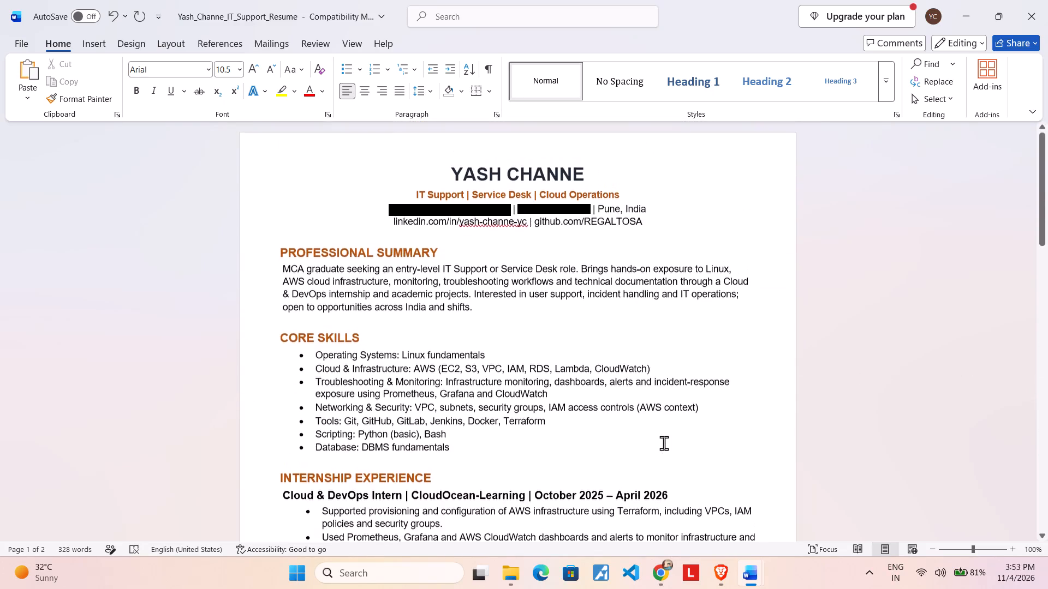
pyautogui.scroll(-3, 664, 443)
pyautogui.rightClick(664, 443)
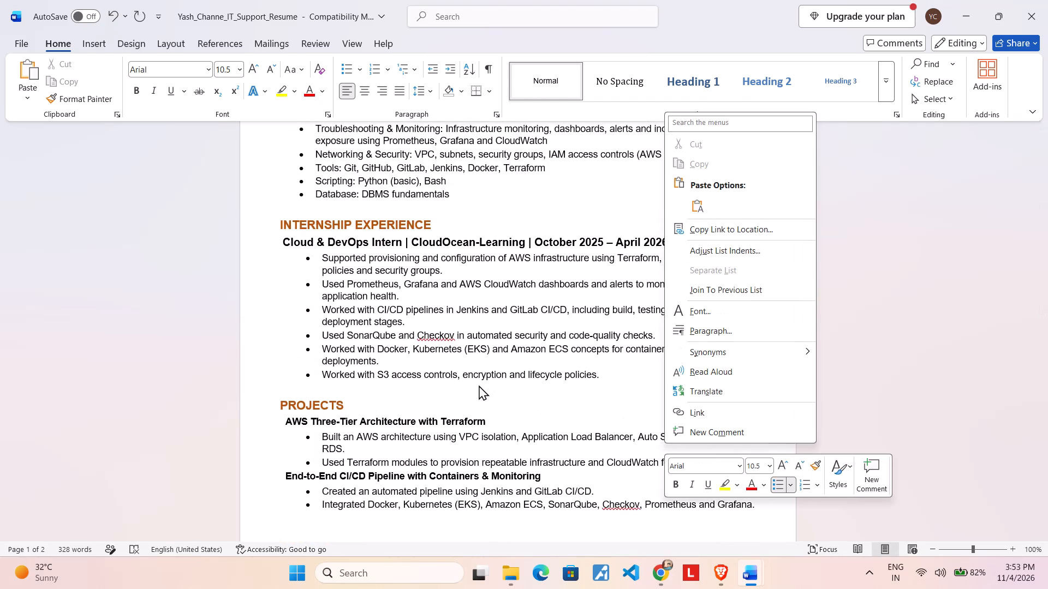
pyautogui.click(500, 273)
# Make the "Operating Systems:" label in the first Core Skills bullet bold.
pyautogui.scroll(1, 392, 317)
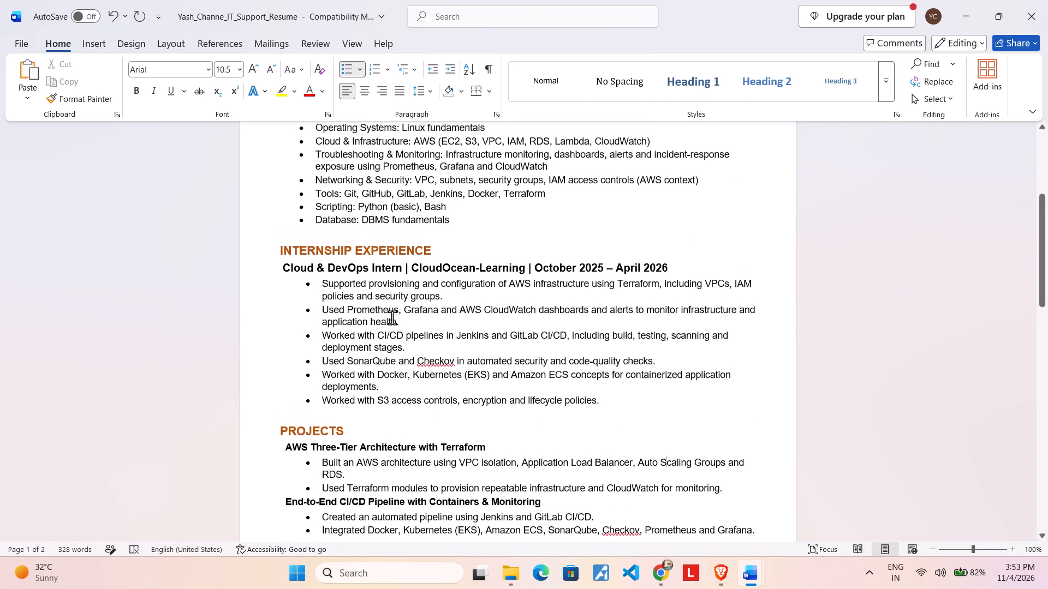
pyautogui.scroll(1, 392, 317)
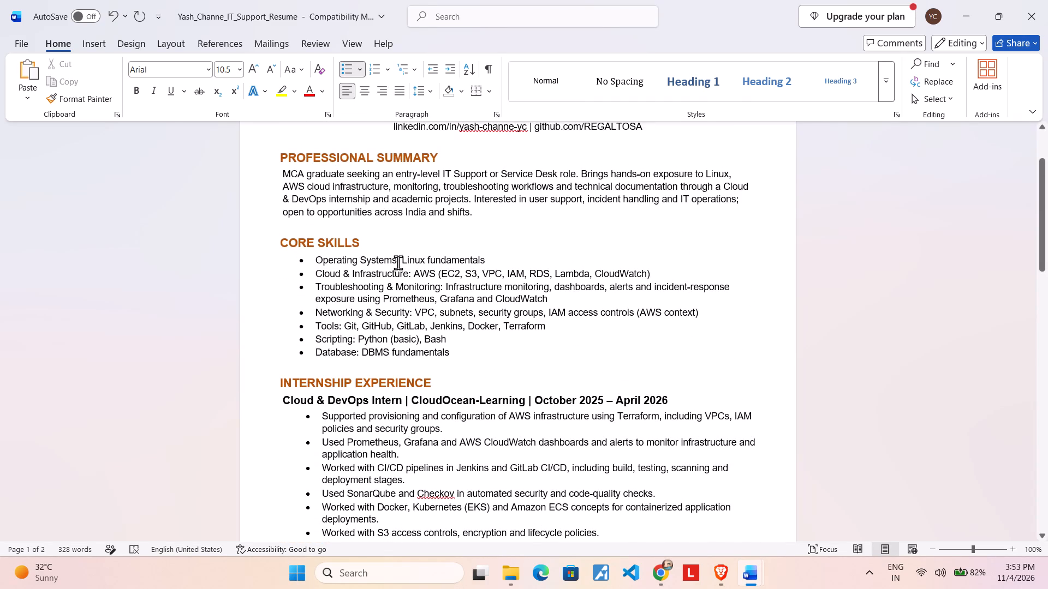
pyautogui.moveTo(401, 260); pyautogui.dragTo(389, 260)
pyautogui.moveTo(389, 260); pyautogui.dragTo(327, 255)
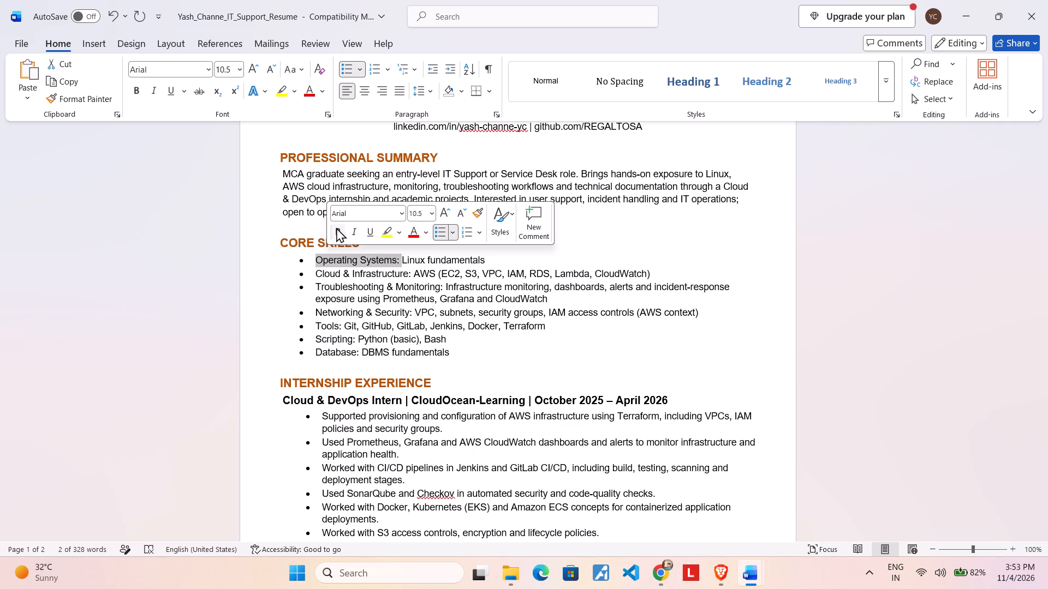
pyautogui.click(336, 227)
pyautogui.click(258, 304)
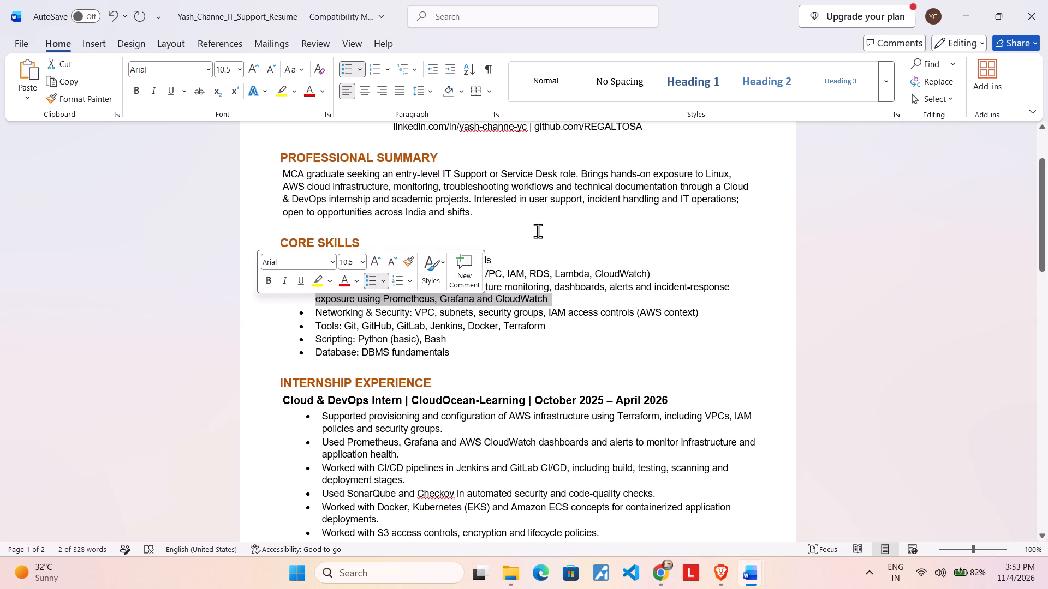
pyautogui.click(538, 231)
# Make the "Cloud & Infrastructure:", "Troubleshooting & Monitoring:" and "Networking & Security:" labels in the Core Skills bullets bold.
pyautogui.moveTo(414, 272); pyautogui.dragTo(388, 276)
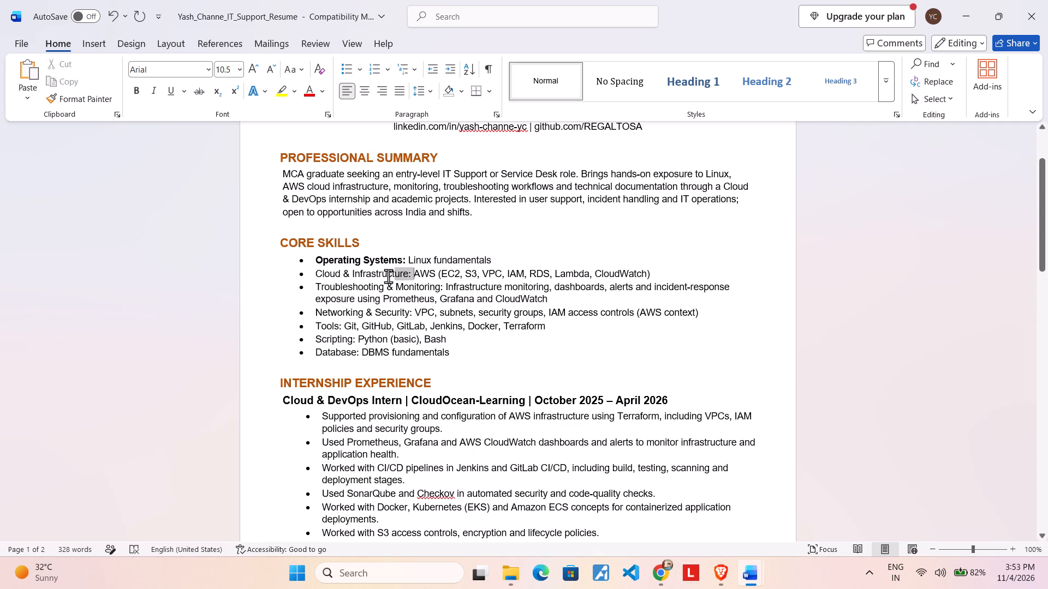
pyautogui.moveTo(388, 276); pyautogui.dragTo(323, 279)
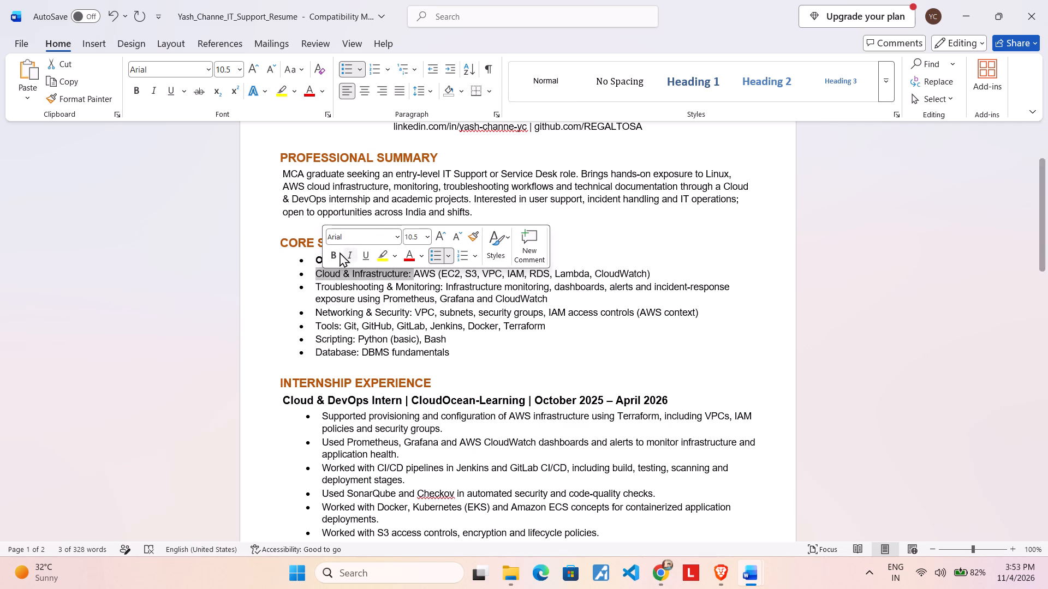
pyautogui.click(329, 256)
pyautogui.click(263, 315)
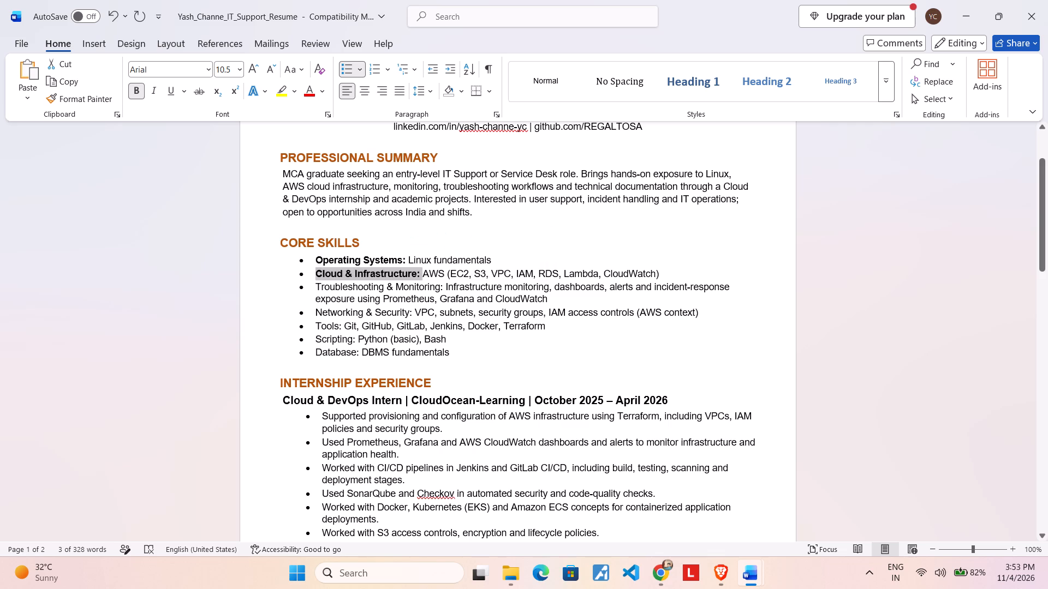
pyautogui.click(526, 227)
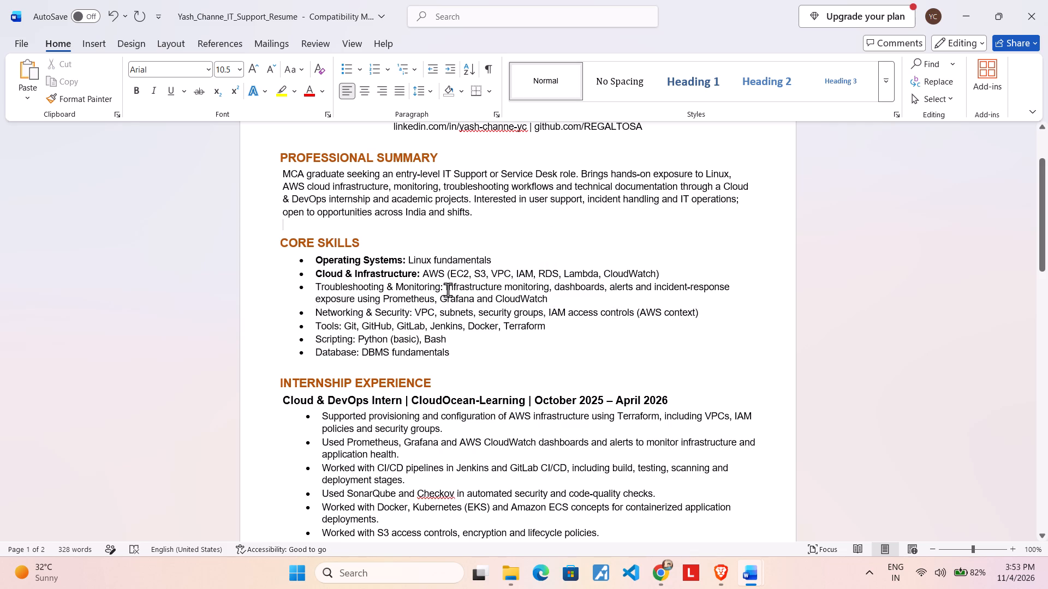
pyautogui.moveTo(443, 288); pyautogui.dragTo(347, 288)
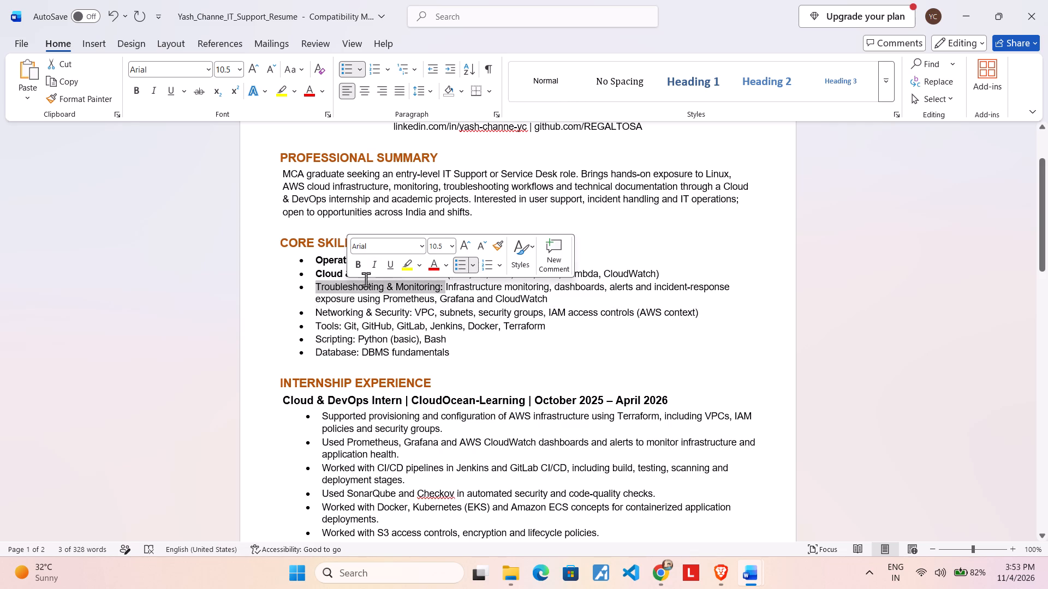
pyautogui.click(356, 266)
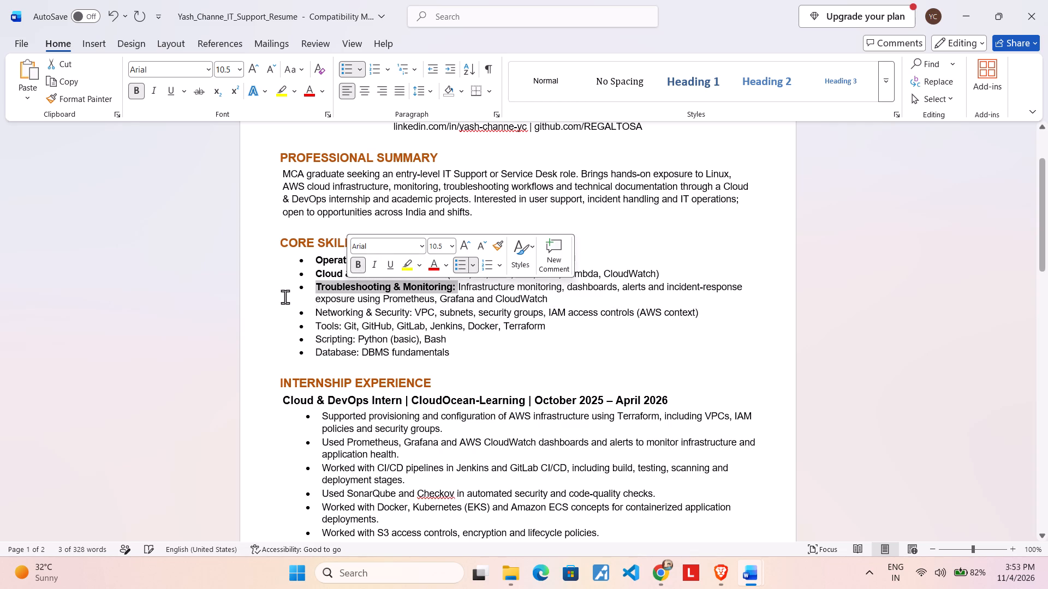
pyautogui.click(282, 297)
pyautogui.moveTo(412, 311); pyautogui.dragTo(330, 312)
pyautogui.click(345, 286)
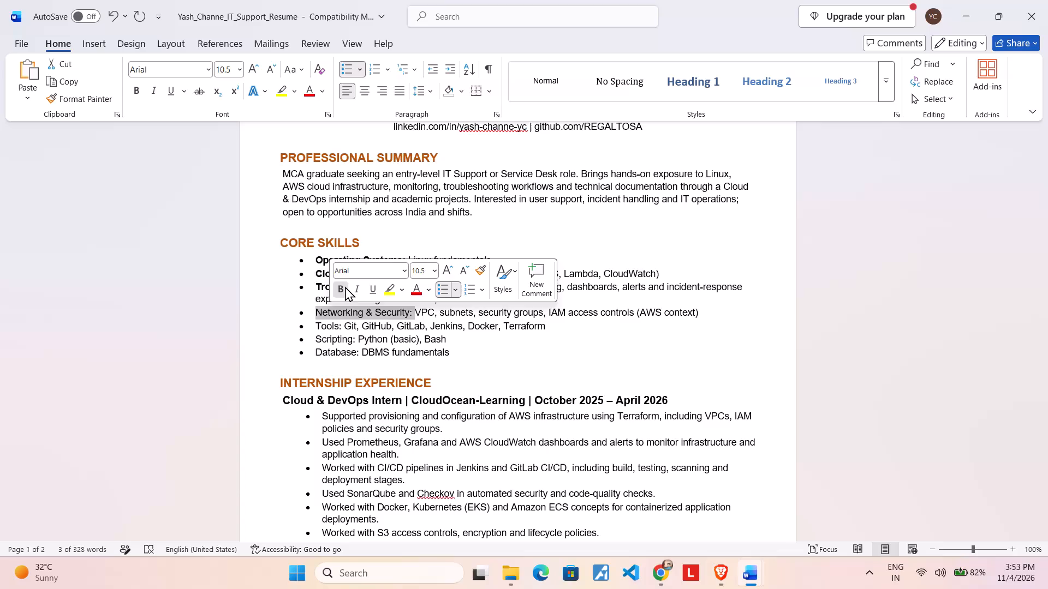
pyautogui.click(268, 305)
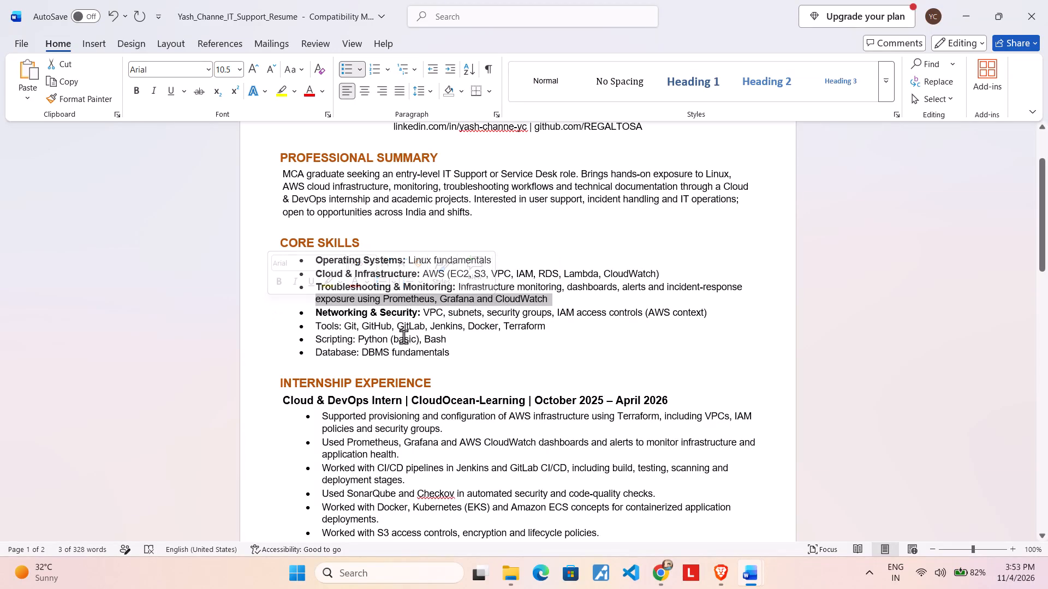
# Make the "Tools:", "Scripting:" and "Database:" labels in the remaining Core Skills bullets bold.
pyautogui.moveTo(343, 325); pyautogui.dragTo(313, 326)
pyautogui.click(325, 306)
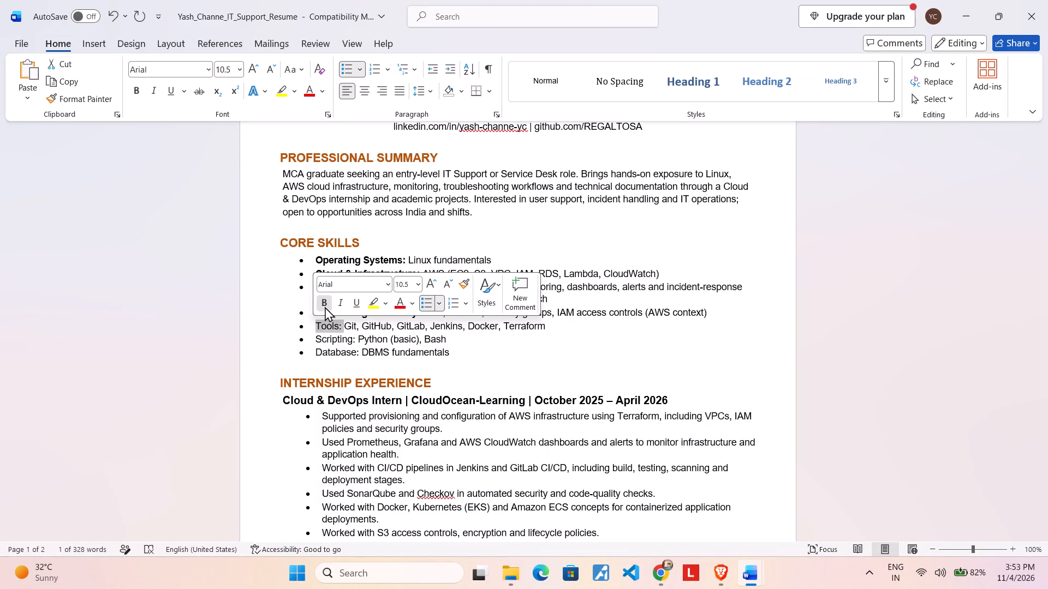
pyautogui.click(263, 336)
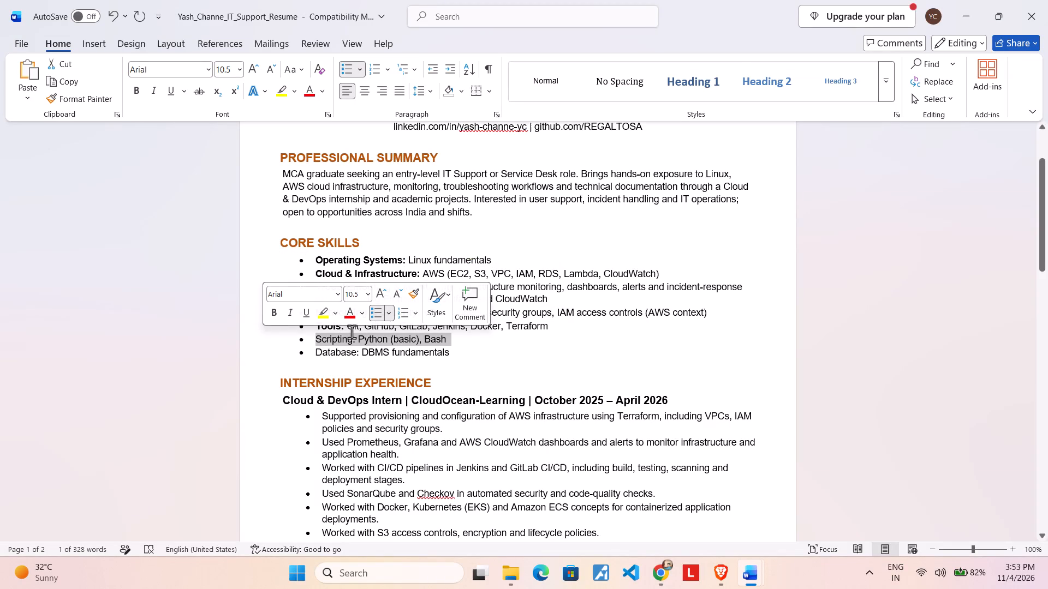
pyautogui.click(356, 337)
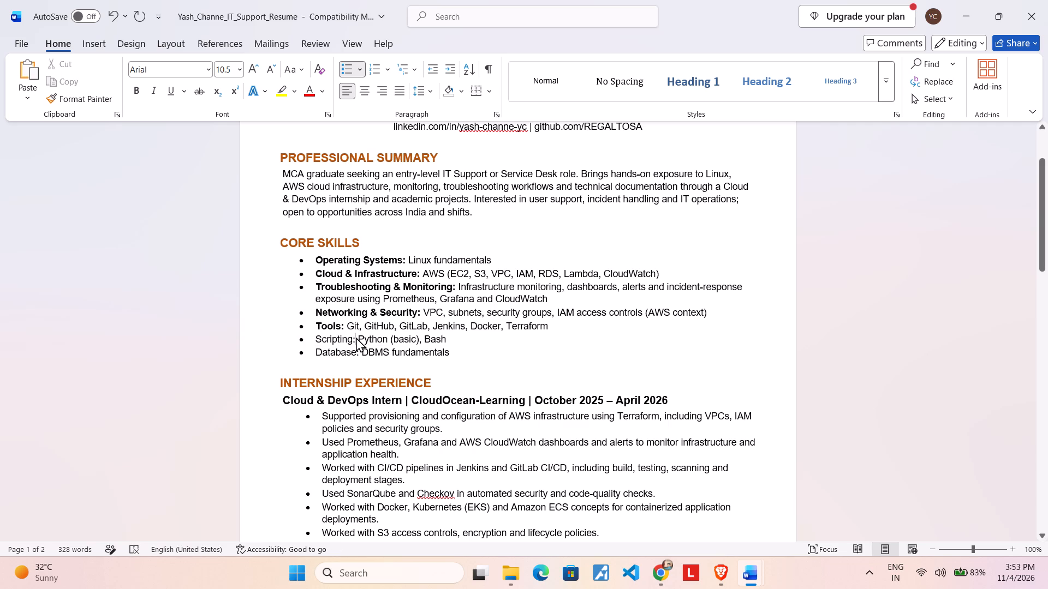
pyautogui.moveTo(356, 337); pyautogui.dragTo(318, 335)
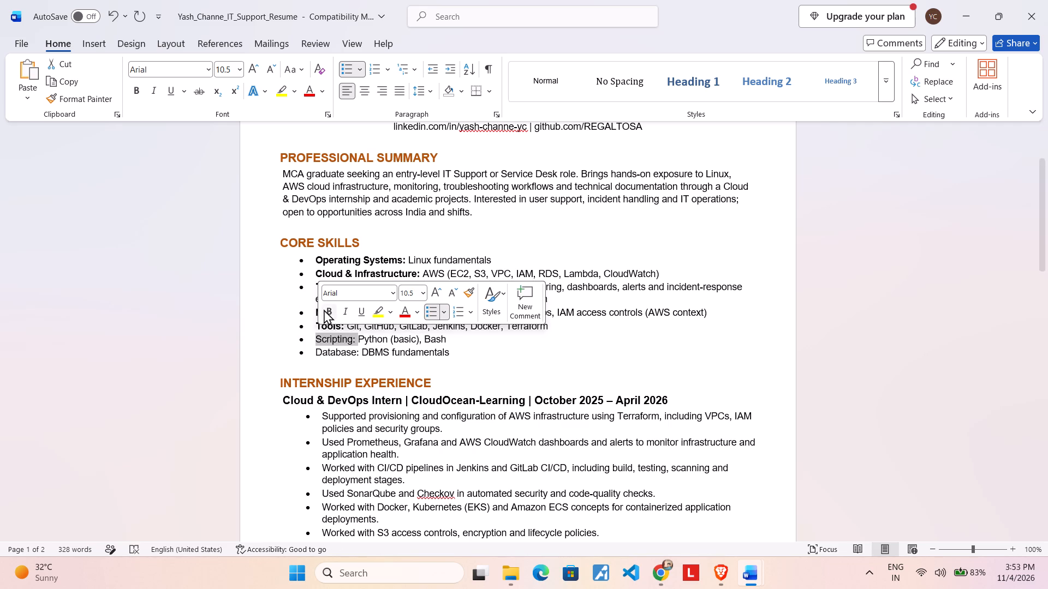
pyautogui.click(325, 309)
pyautogui.click(265, 329)
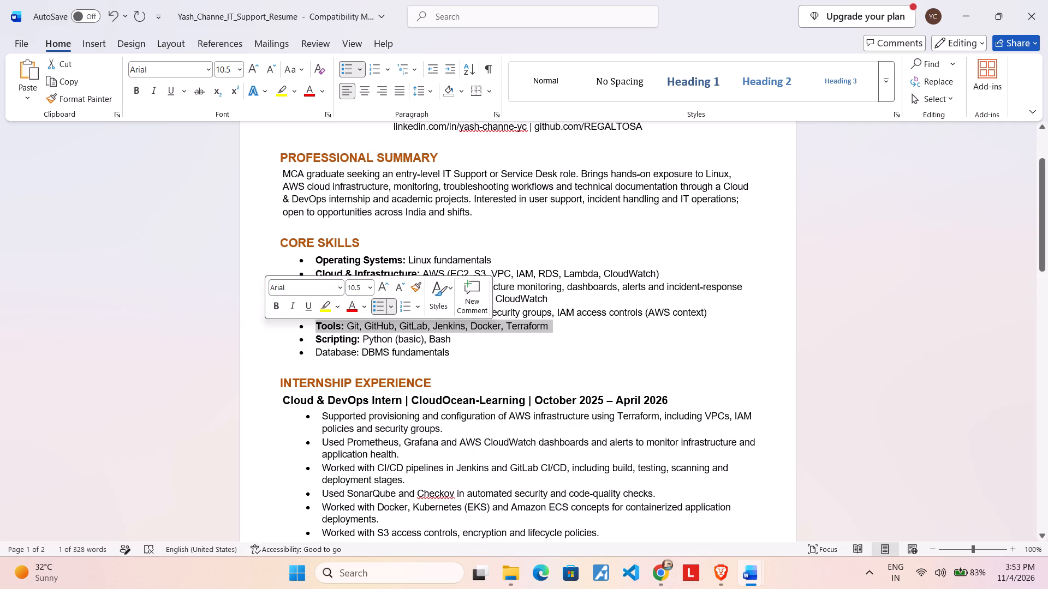
pyautogui.moveTo(361, 354); pyautogui.dragTo(323, 350)
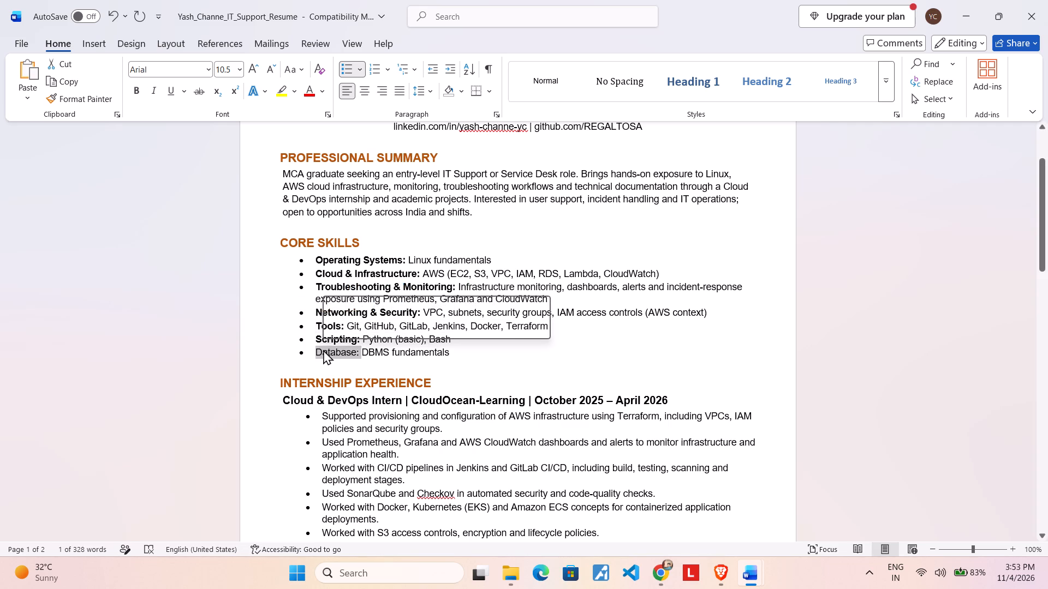
pyautogui.click(335, 323)
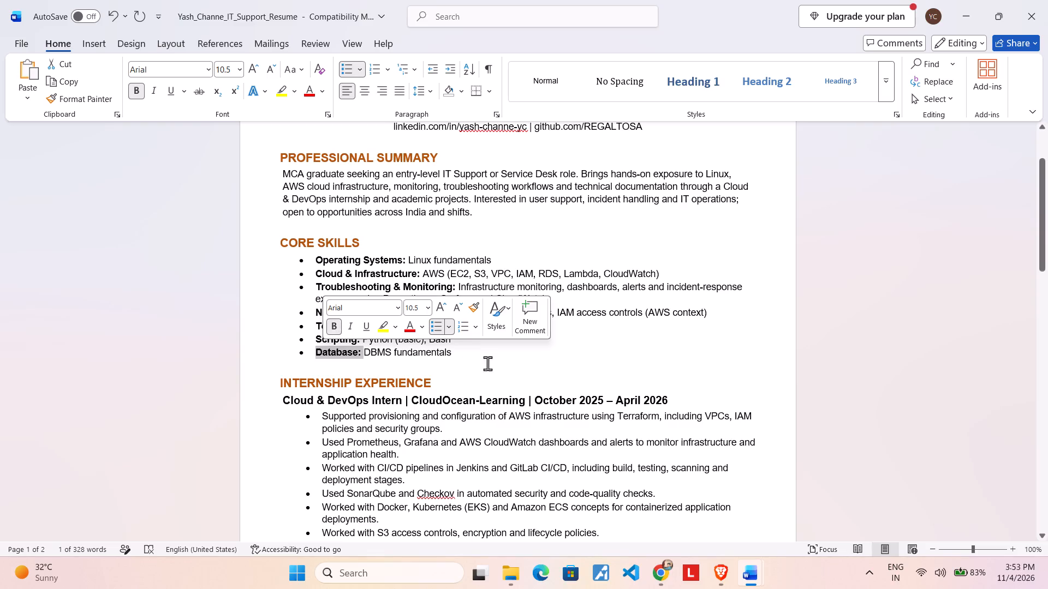
pyautogui.click(575, 348)
# Review the formatting and section layout across both pages of the resume, down to the Certifications & Additional section.
pyautogui.scroll(2, 575, 348)
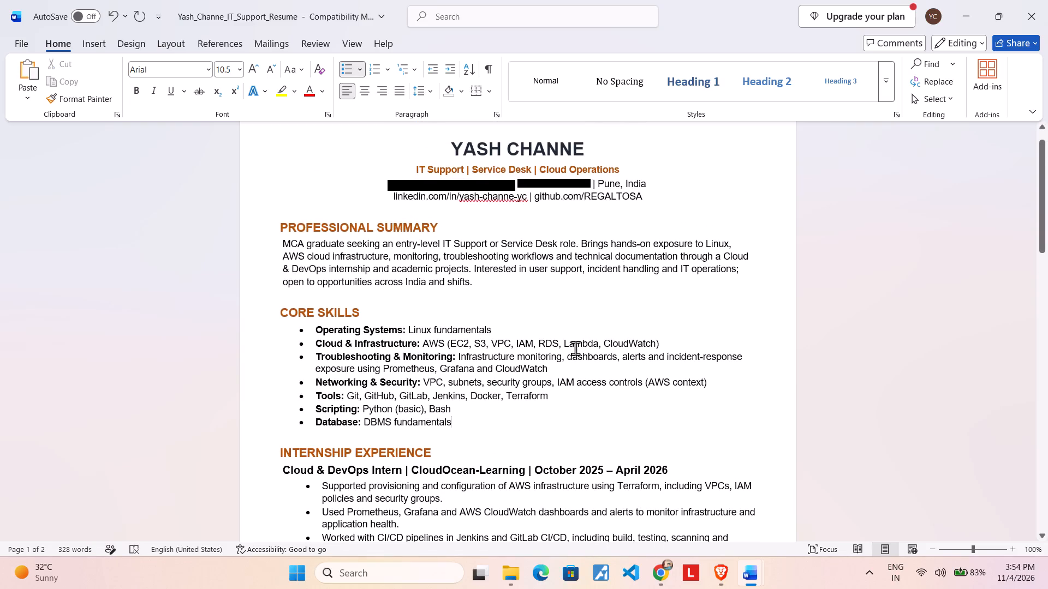
pyautogui.scroll(-5, 575, 348)
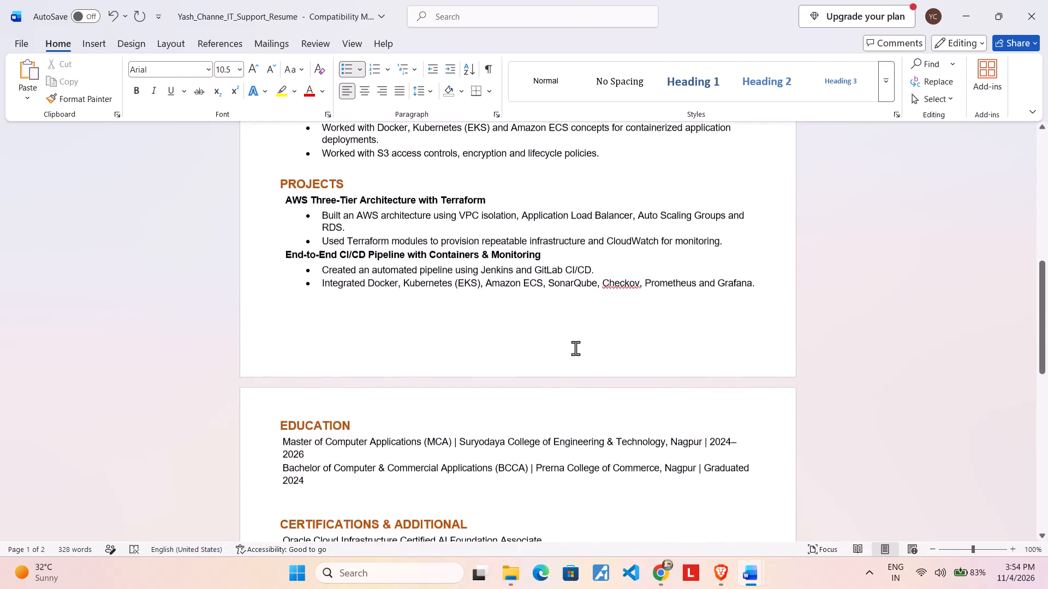
pyautogui.scroll(-1, 575, 348)
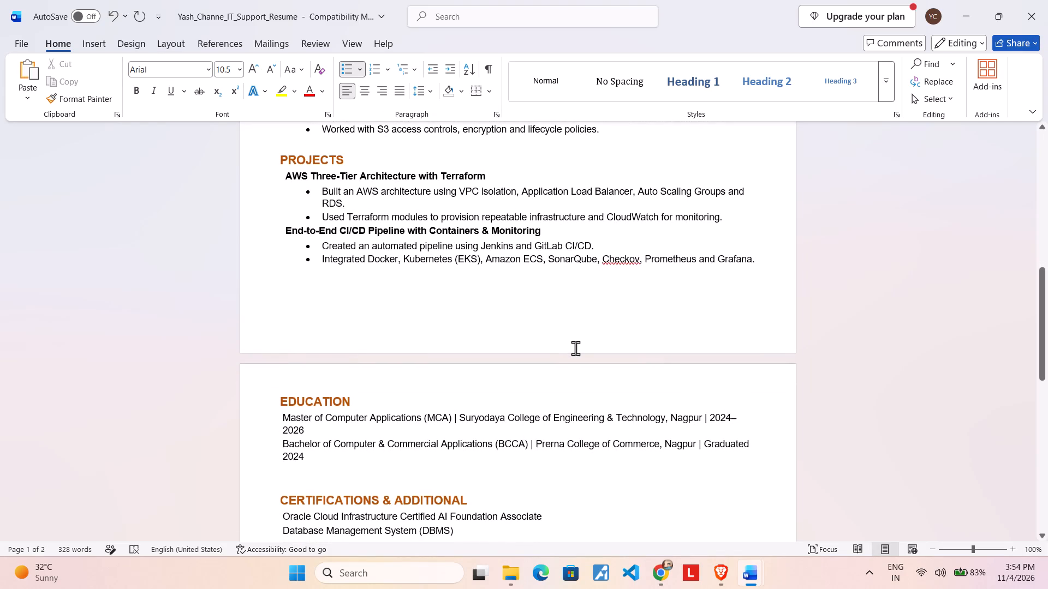
pyautogui.scroll(-2, 575, 348)
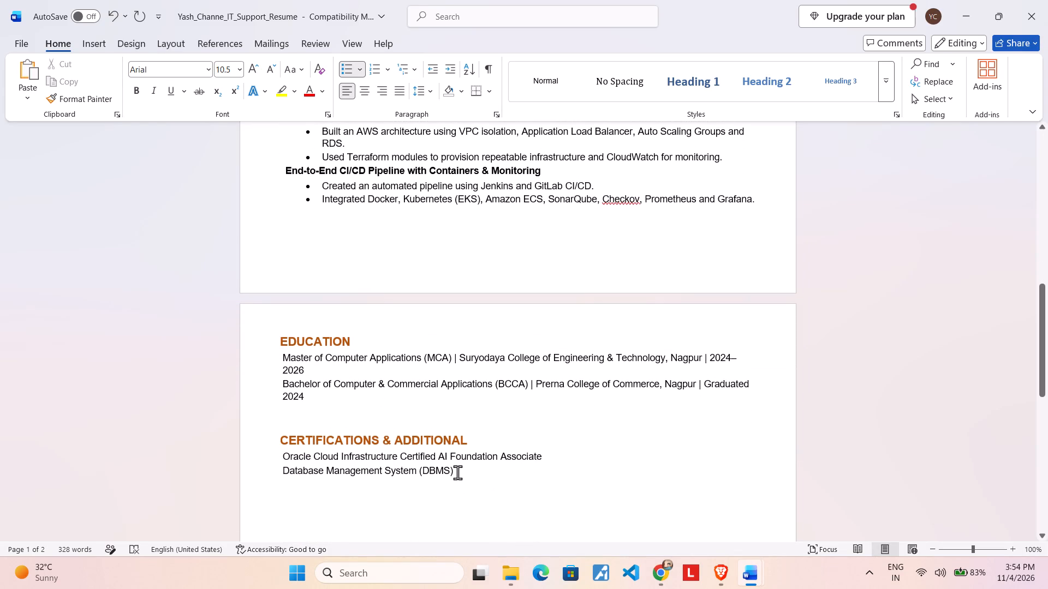
pyautogui.click(457, 472)
pyautogui.click(413, 473)
pyautogui.scroll(1, 475, 447)
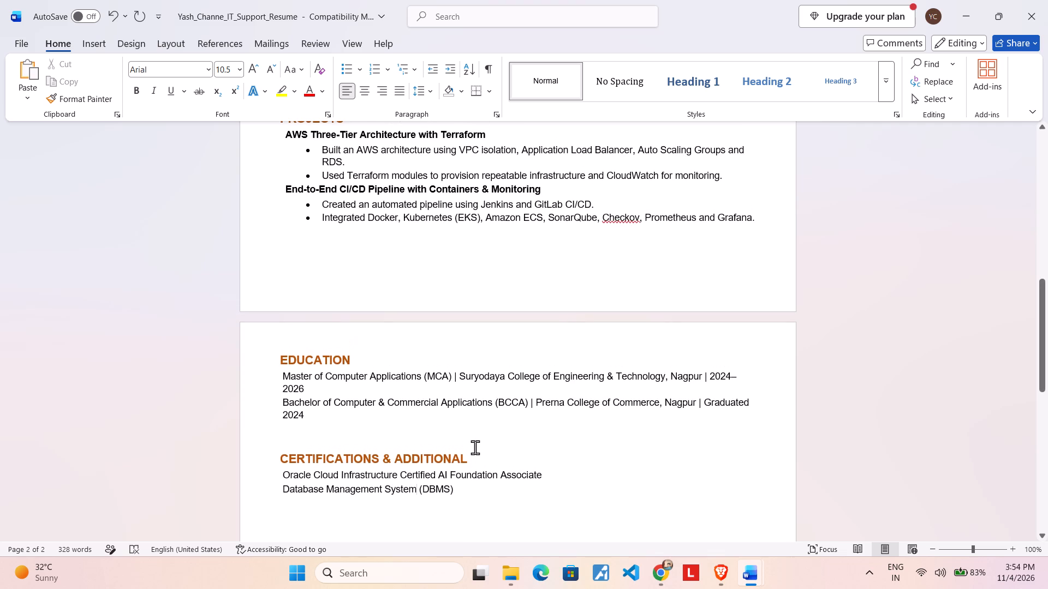
pyautogui.scroll(5, 475, 447)
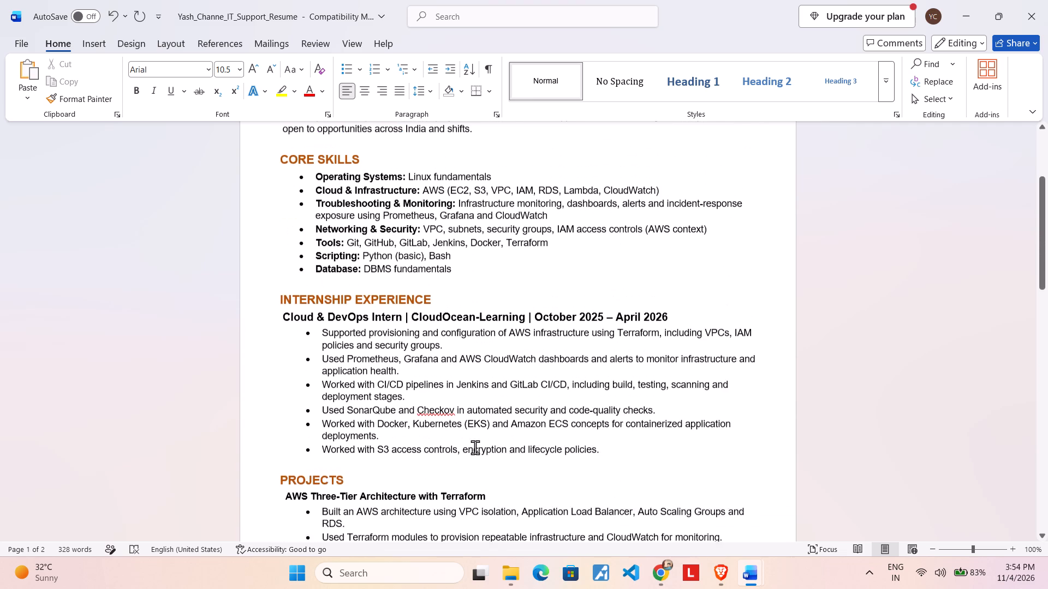
pyautogui.scroll(1, 475, 447)
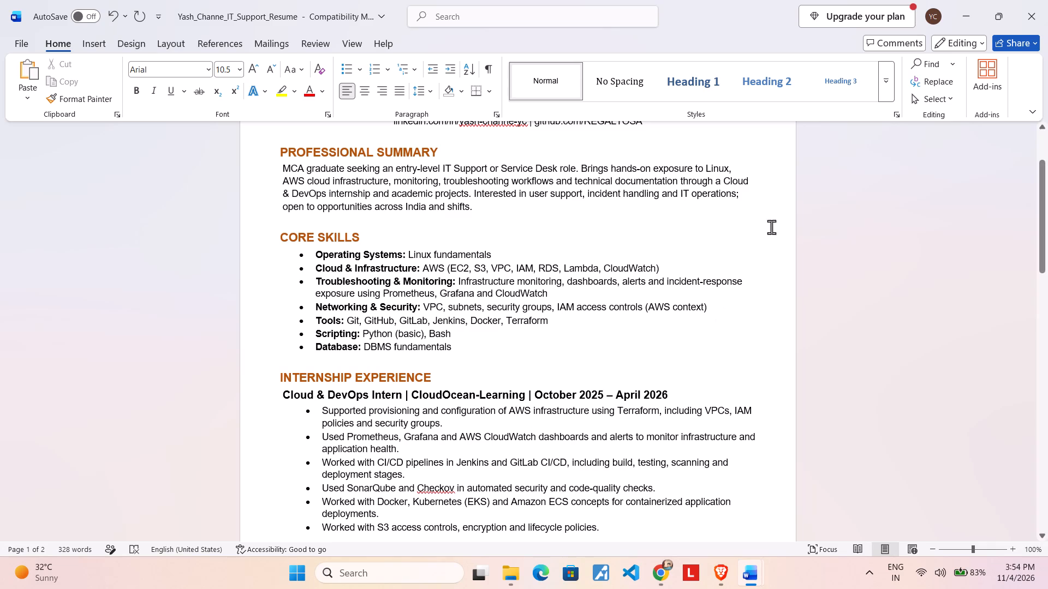
# Save the IT Support resume.
pyautogui.click(807, 225)
pyautogui.hotkey('ctrl', 's')
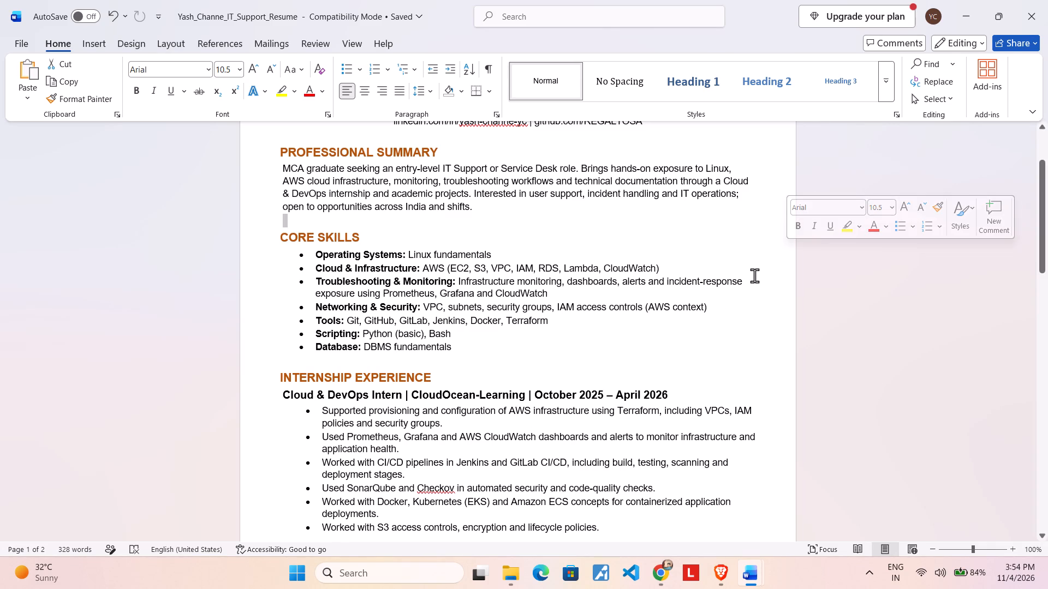
pyautogui.hotkey('ctrl', 's')
pyautogui.hotkey('ctrl', 's')
pyautogui.hotkey('ctrl', 's')
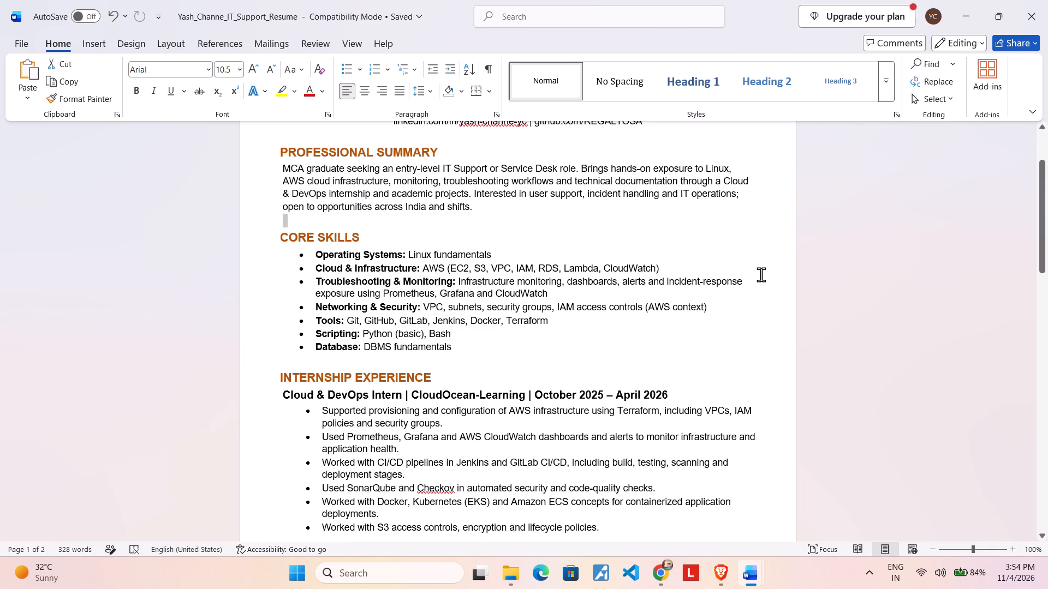
pyautogui.hotkey('ctrl', 's')
pyautogui.hotkey('ctrl', 's')
pyautogui.hotkey('ctrl', 's')
pyautogui.hotkey('ctrl', 's')
pyautogui.hotkey('ctrl', 's')
pyautogui.hotkey('ctrl', 's')
pyautogui.hotkey('ctrl', 's')
pyautogui.hotkey('ctrl', 's')
pyautogui.hotkey('ctrl', 's')
pyautogui.hotkey('ctrl', 's')
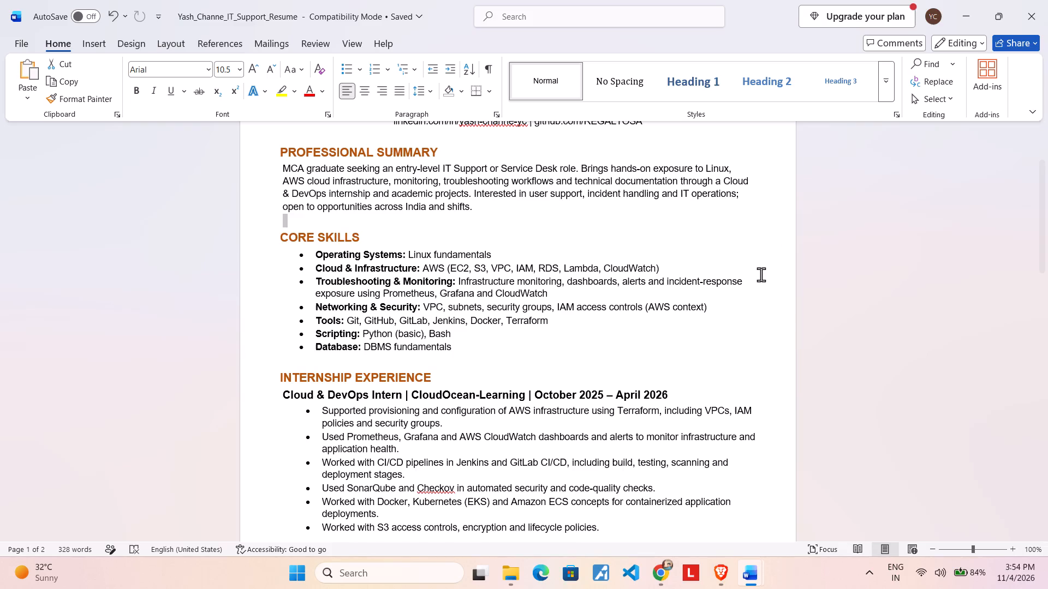
pyautogui.scroll(10, 661, 286)
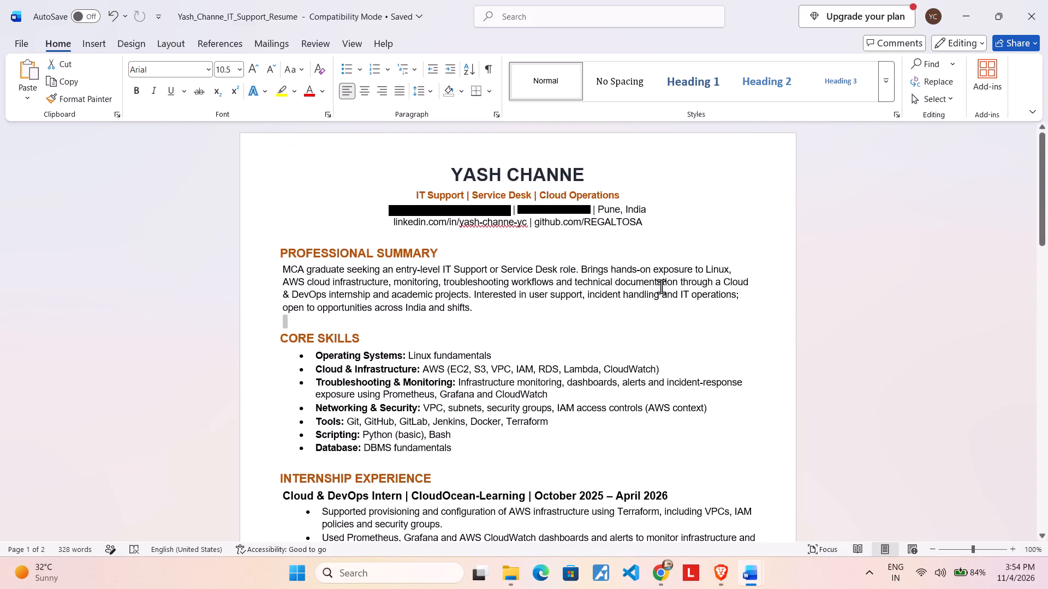
pyautogui.hotkey('ctrl', 's')
pyautogui.hotkey('ctrl', 's')
pyautogui.hotkey('ctrl', 's')
pyautogui.hotkey('ctrl', 's')
# Switch to the reference Cloud & DevOps CV and examine its experience, projects and education sections for comparison.
pyautogui.scroll(-2, 661, 286)
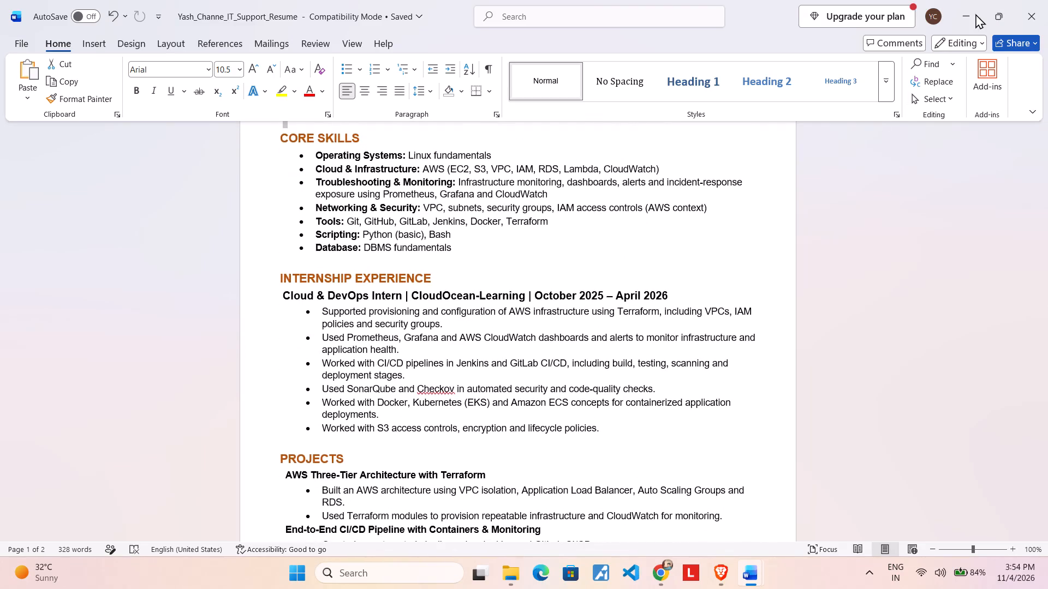
pyautogui.click(975, 14)
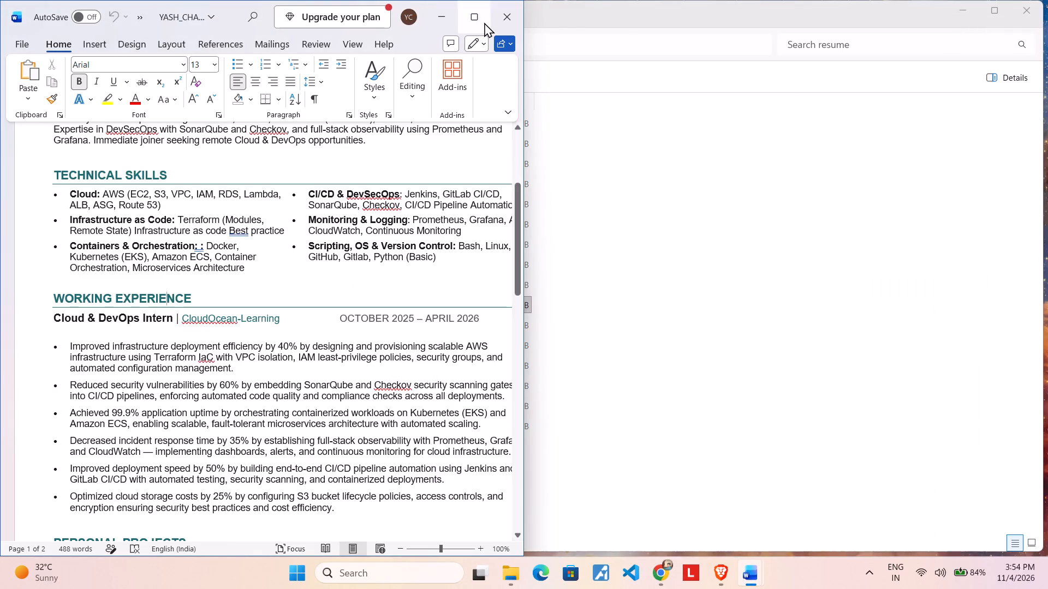
pyautogui.scroll(-1, 403, 368)
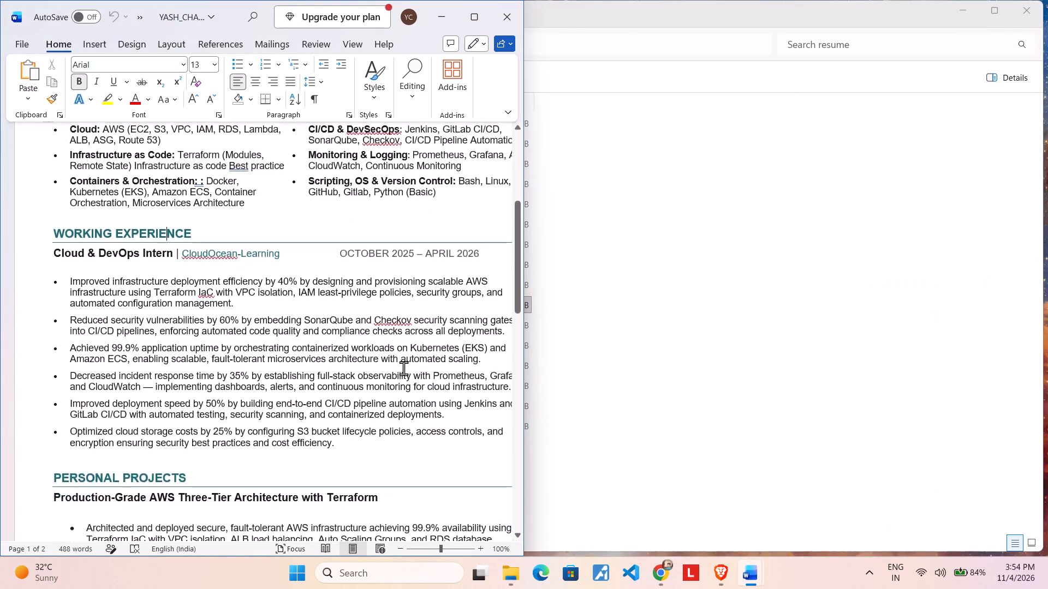
pyautogui.scroll(-2, 403, 368)
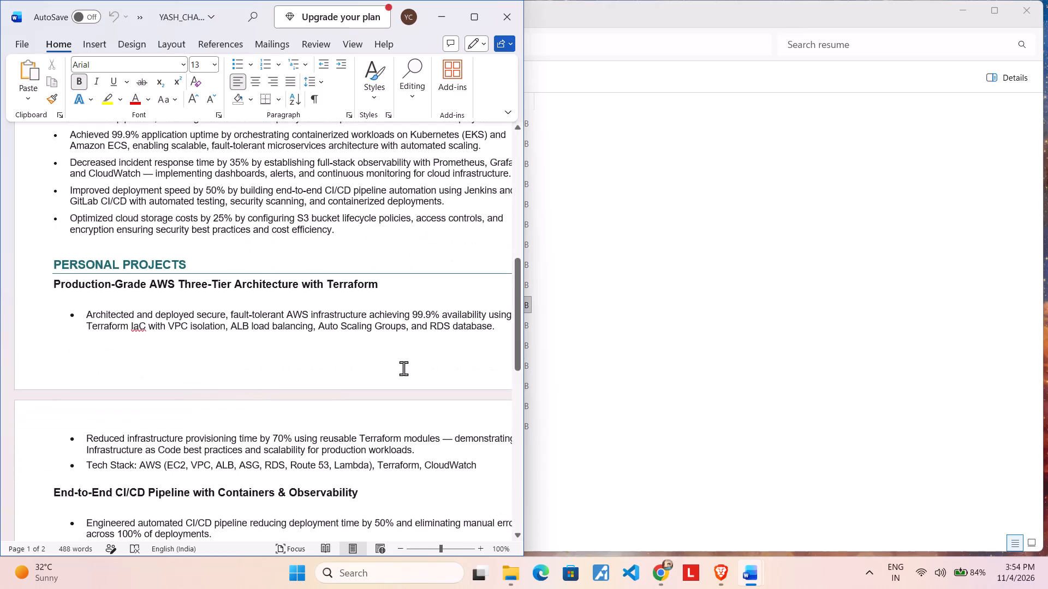
pyautogui.scroll(-2, 403, 368)
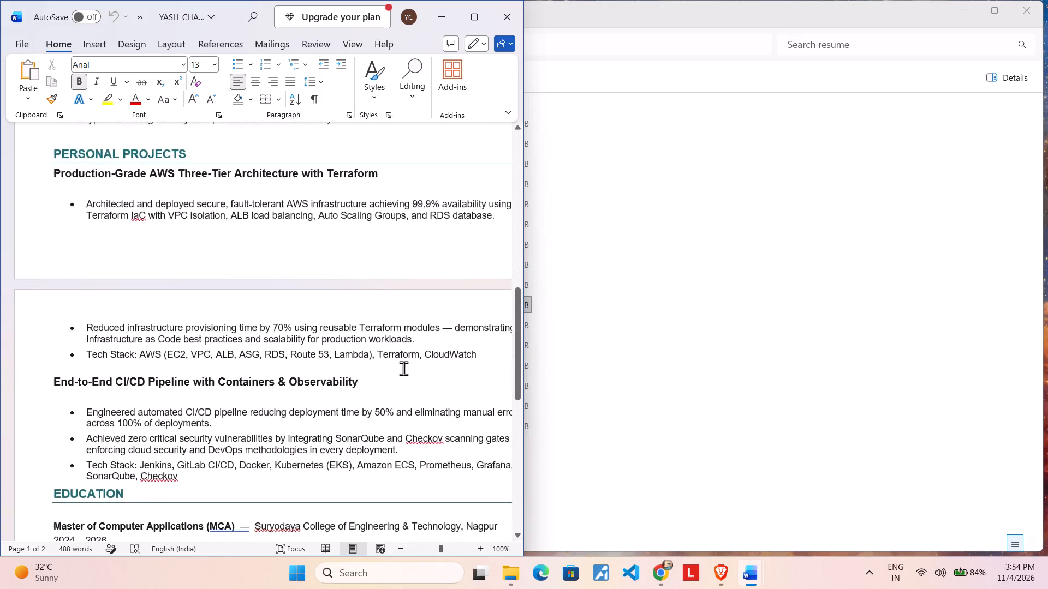
pyautogui.scroll(-4, 403, 368)
pyautogui.scroll(2, 403, 368)
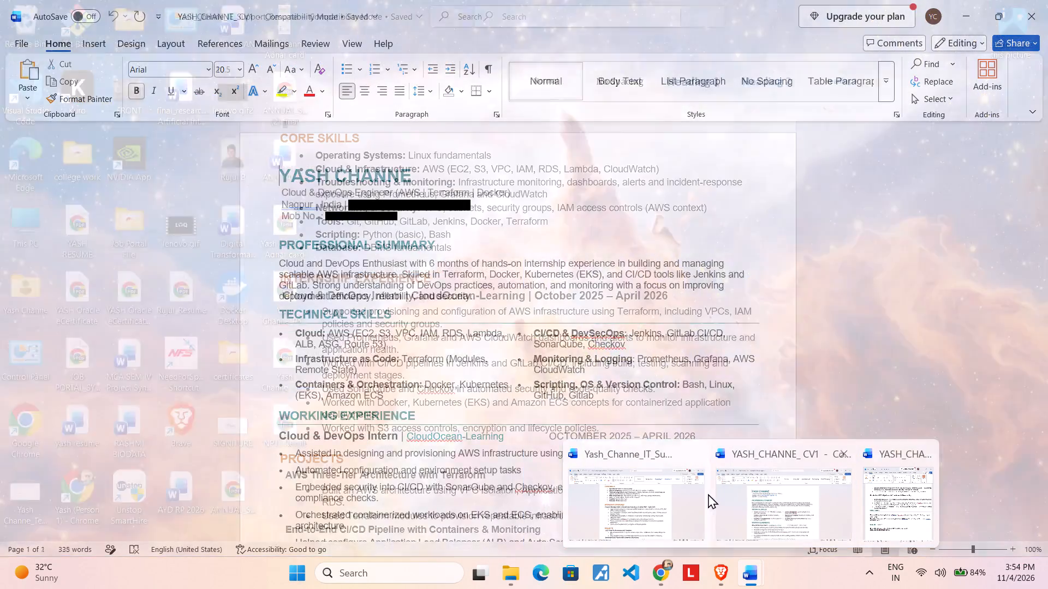
# Switch back to the IT Support resume and return to its Professional Summary and Core Skills sections.
pyautogui.click(666, 496)
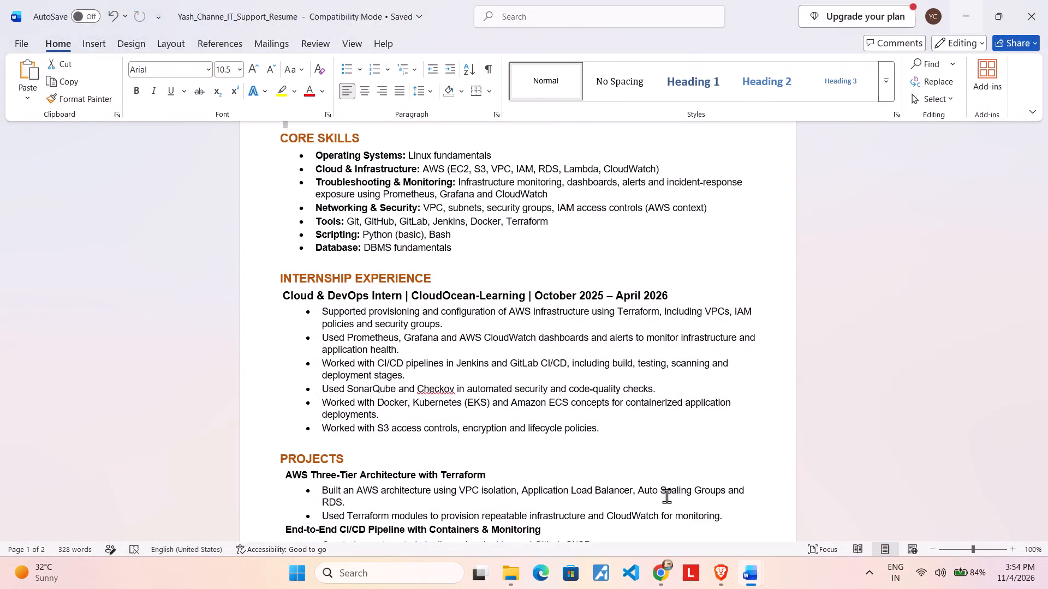
pyautogui.scroll(7, 652, 393)
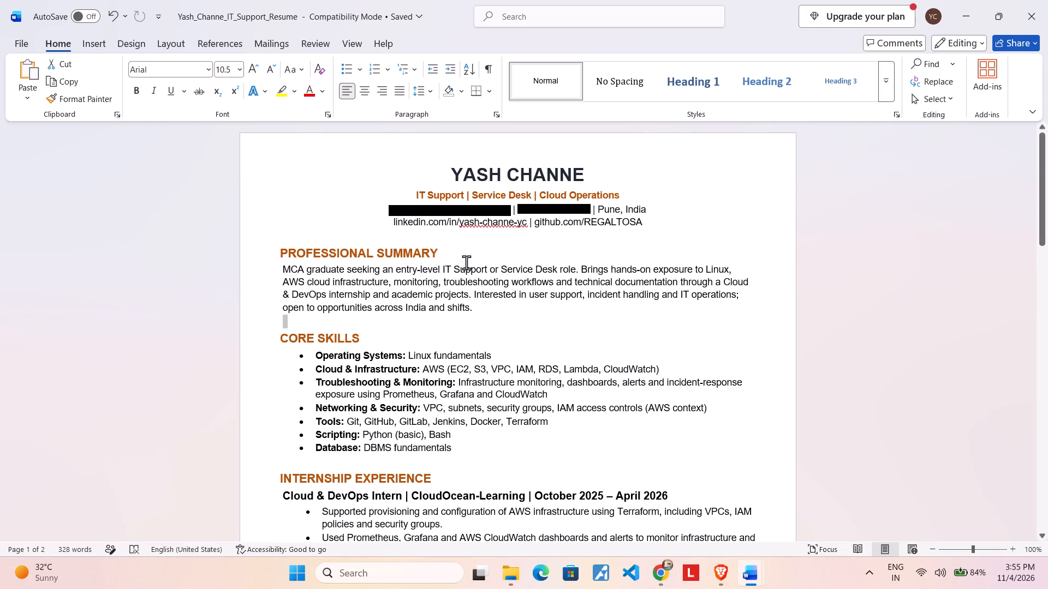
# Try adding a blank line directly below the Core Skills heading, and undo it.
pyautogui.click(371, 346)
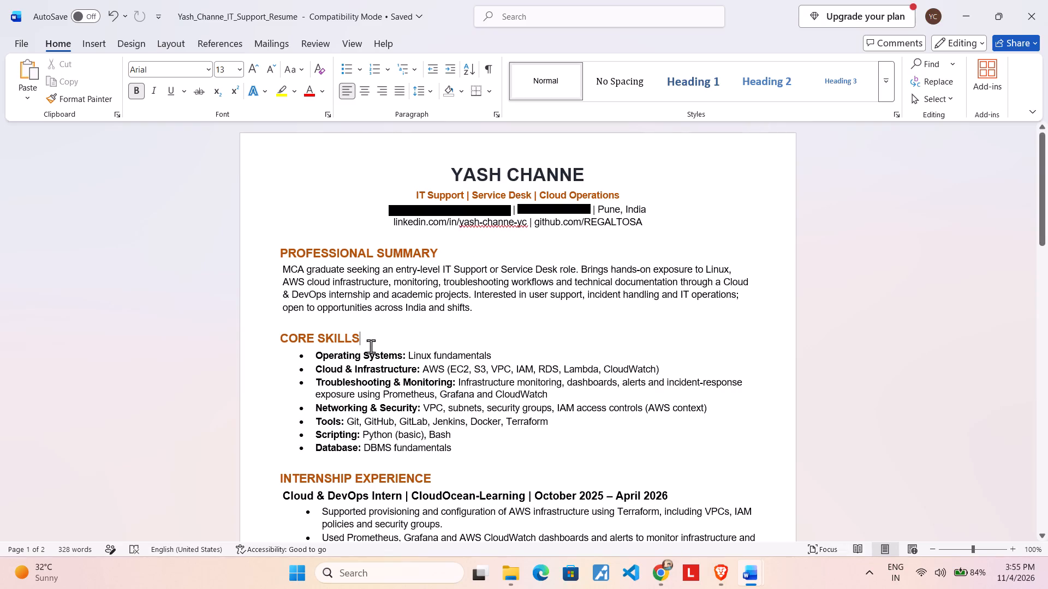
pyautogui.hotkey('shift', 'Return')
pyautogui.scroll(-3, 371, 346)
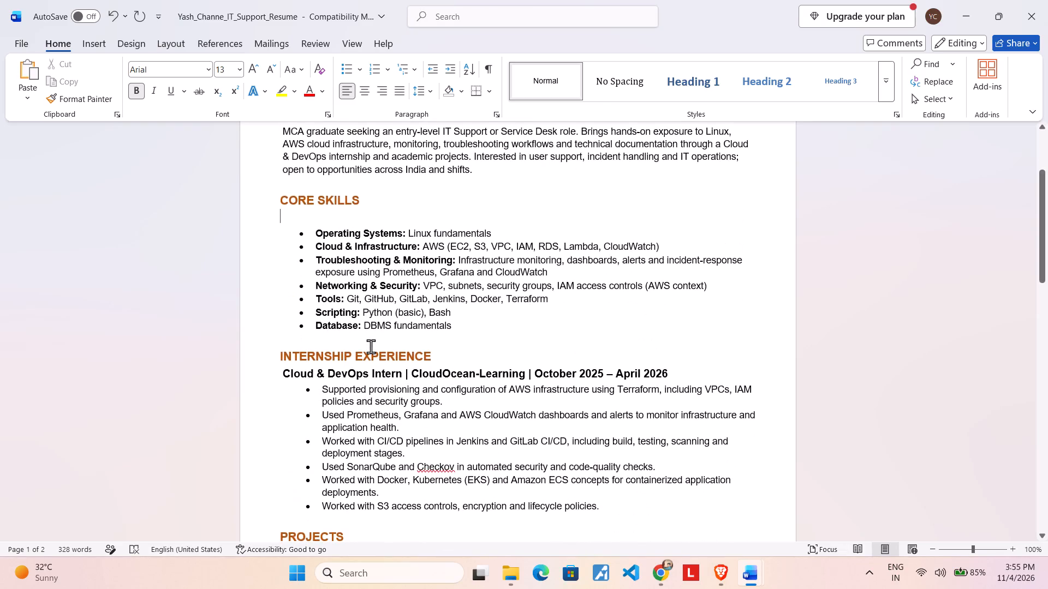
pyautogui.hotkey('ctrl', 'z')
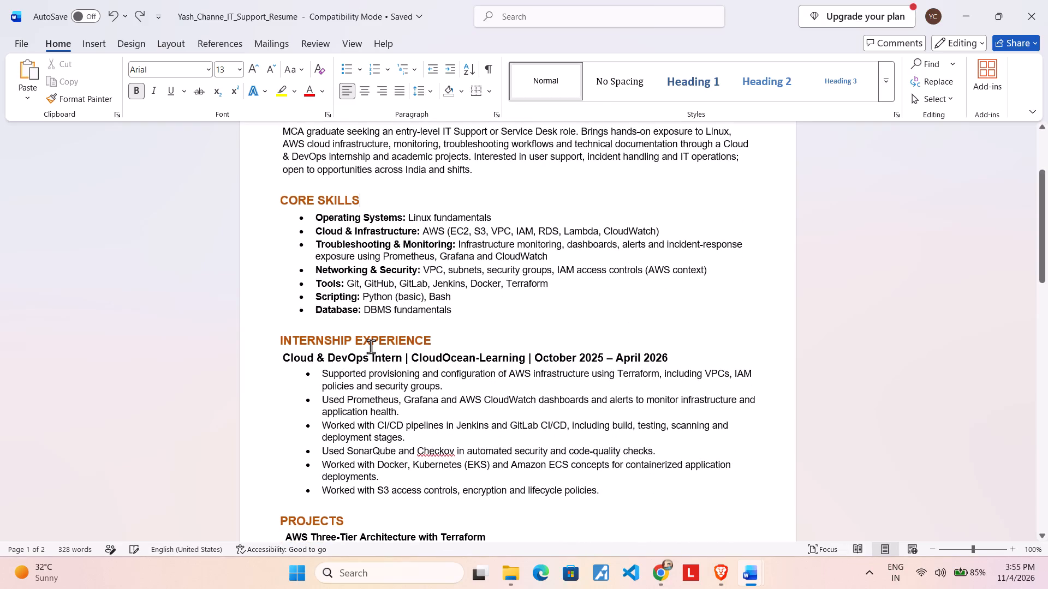
# Insert a line break after the Internship Experience, Projects and Education headings to leave a blank line below each.
pyautogui.click(440, 345)
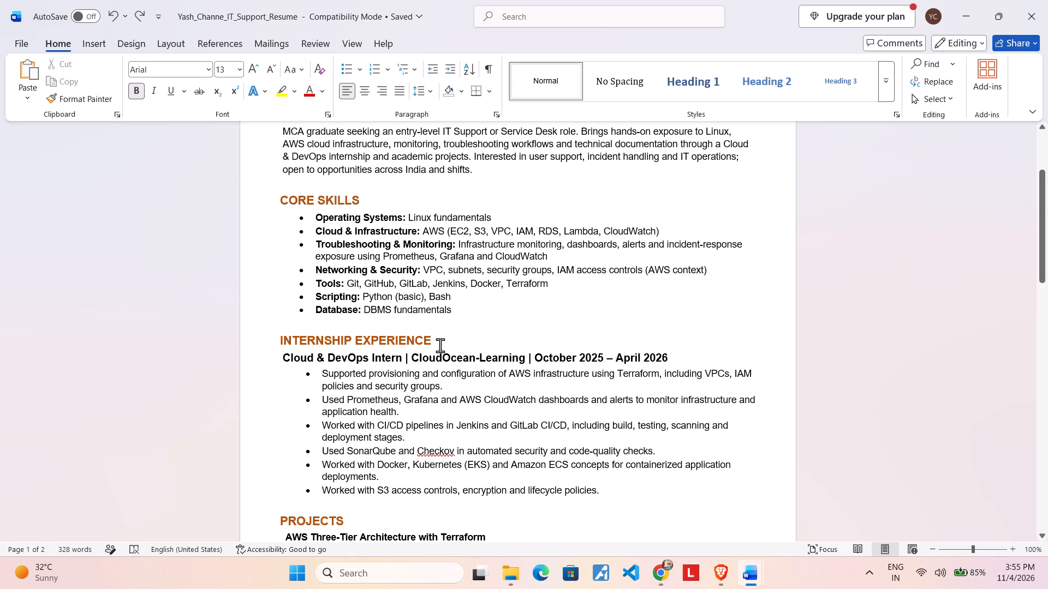
pyautogui.hotkey('shift', 'Return')
pyautogui.scroll(-1, 440, 345)
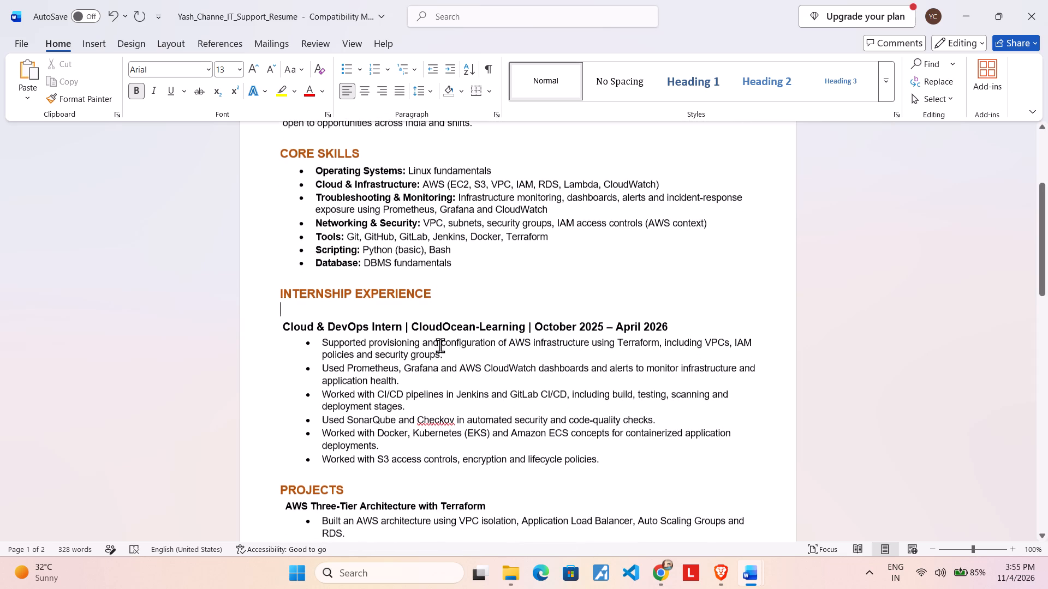
pyautogui.scroll(-2, 440, 345)
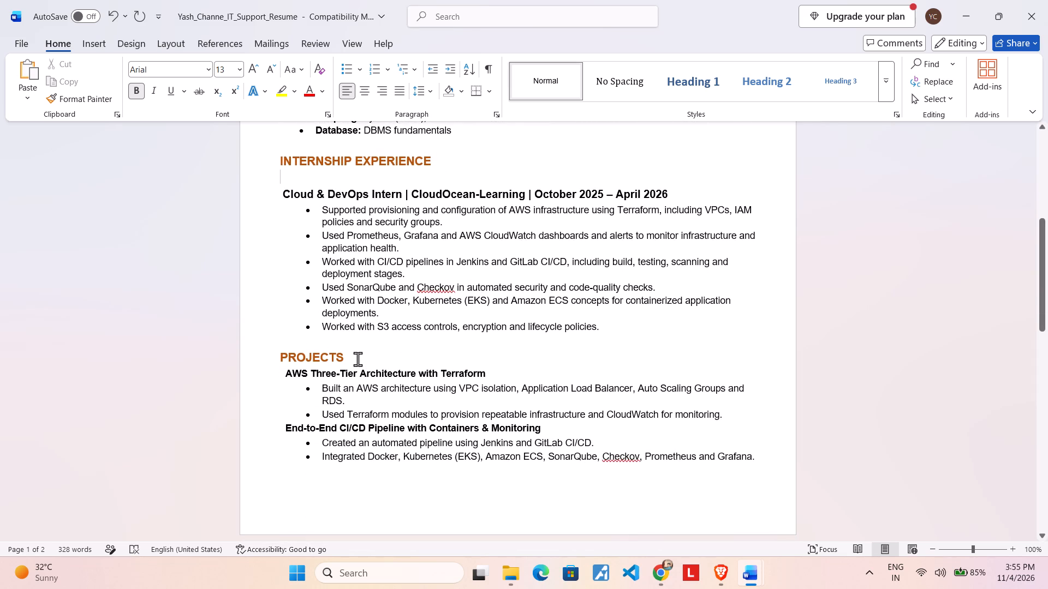
pyautogui.click(347, 362)
pyautogui.hotkey('shift', 'Return')
pyautogui.scroll(-5, 347, 362)
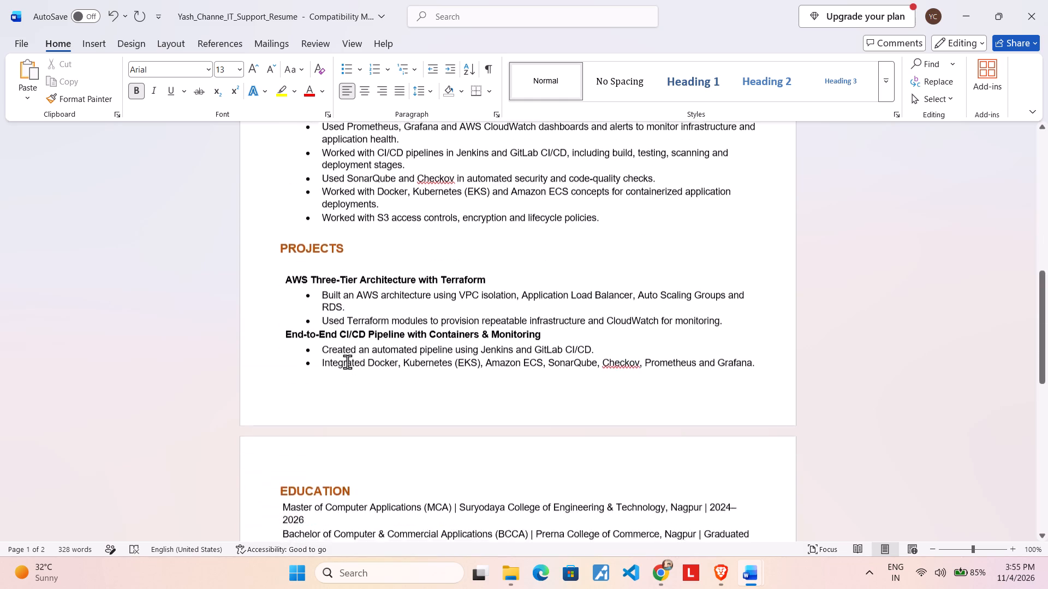
pyautogui.scroll(-3, 347, 362)
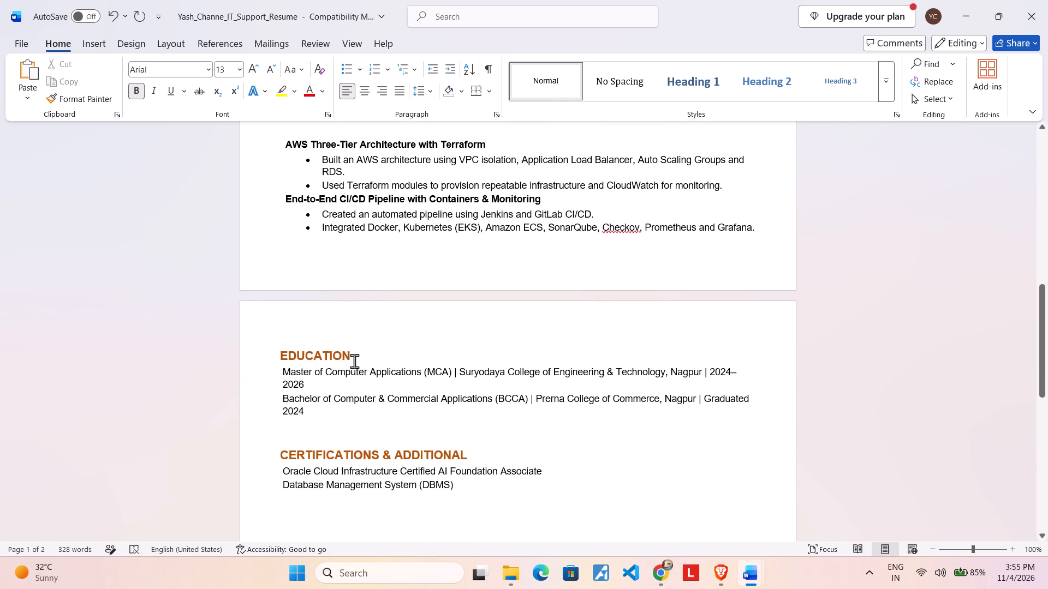
pyautogui.click(354, 361)
pyautogui.hotkey('shift', 'Return')
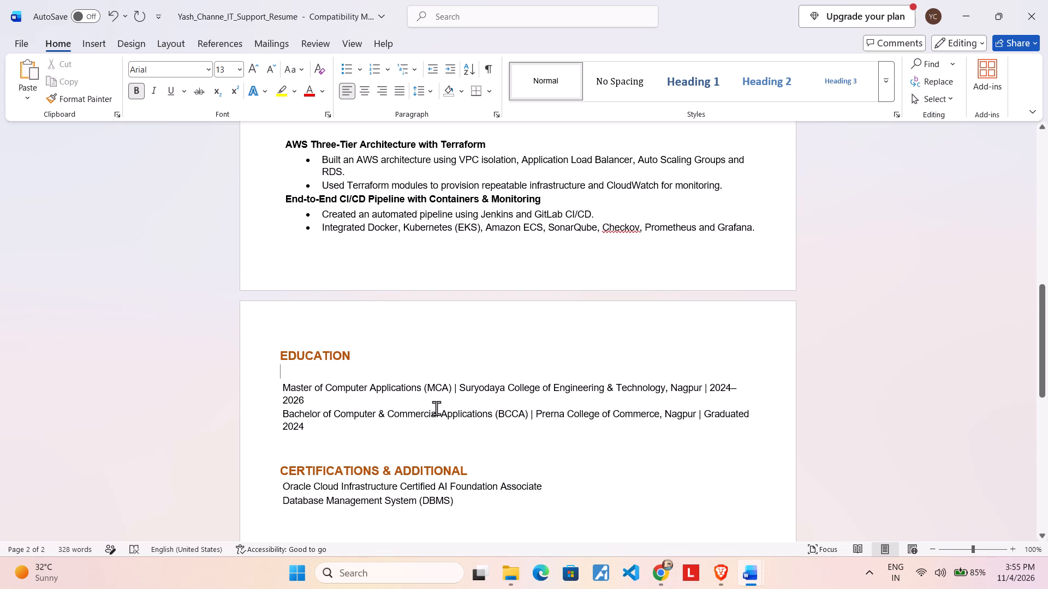
# Delete the extra blank line between the Education entries and the Certifications & Additional heading.
pyautogui.scroll(-1, 436, 408)
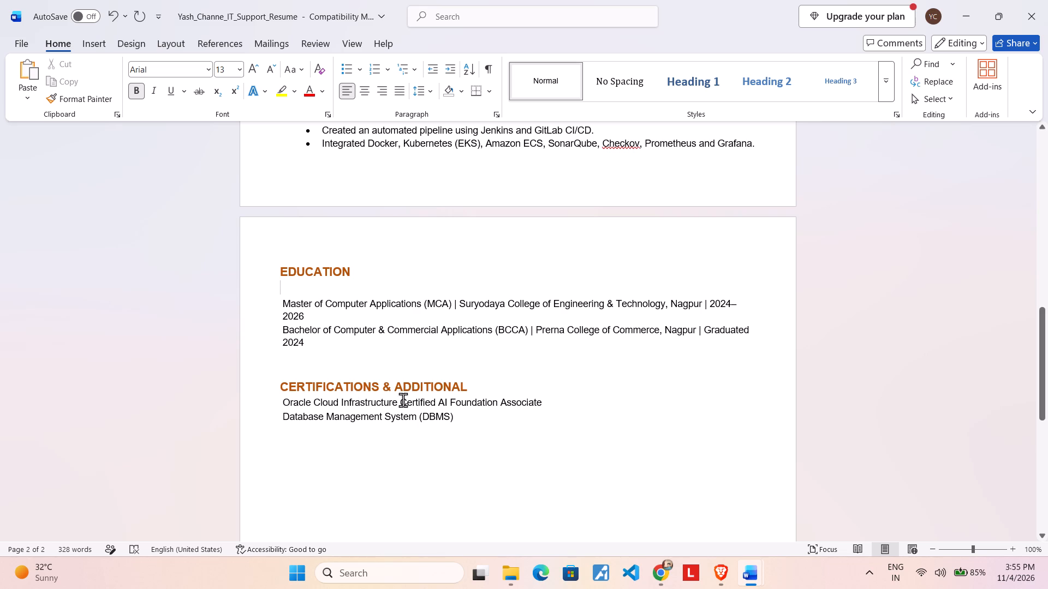
pyautogui.press('Down')
pyautogui.press('Down')
pyautogui.press('Down')
pyautogui.press('Down')
pyautogui.press('Down')
pyautogui.press('Down')
pyautogui.press('BackSpace')
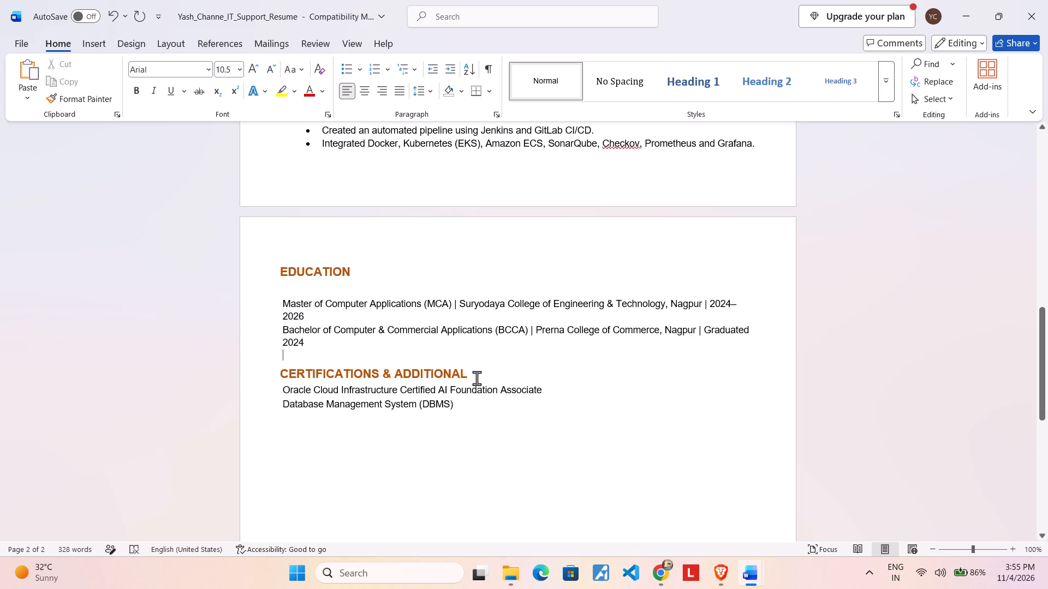
# Insert a line break after the Certifications & Additional heading to leave a blank line below it.
pyautogui.click(460, 375)
pyautogui.press('Down')
pyautogui.press('Right')
pyautogui.press('Up')
pyautogui.hotkey('shift', 'Return')
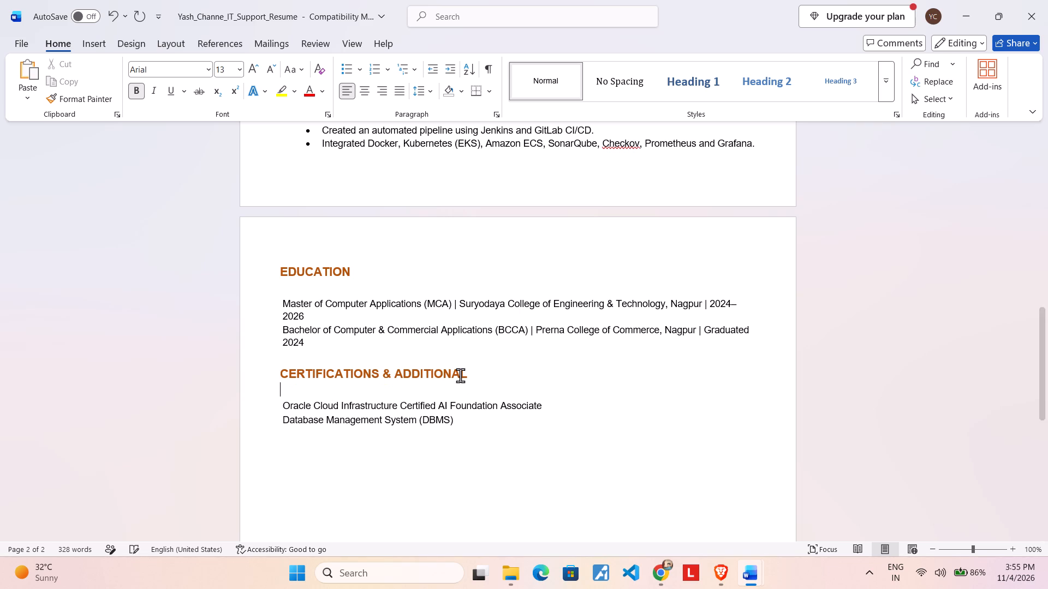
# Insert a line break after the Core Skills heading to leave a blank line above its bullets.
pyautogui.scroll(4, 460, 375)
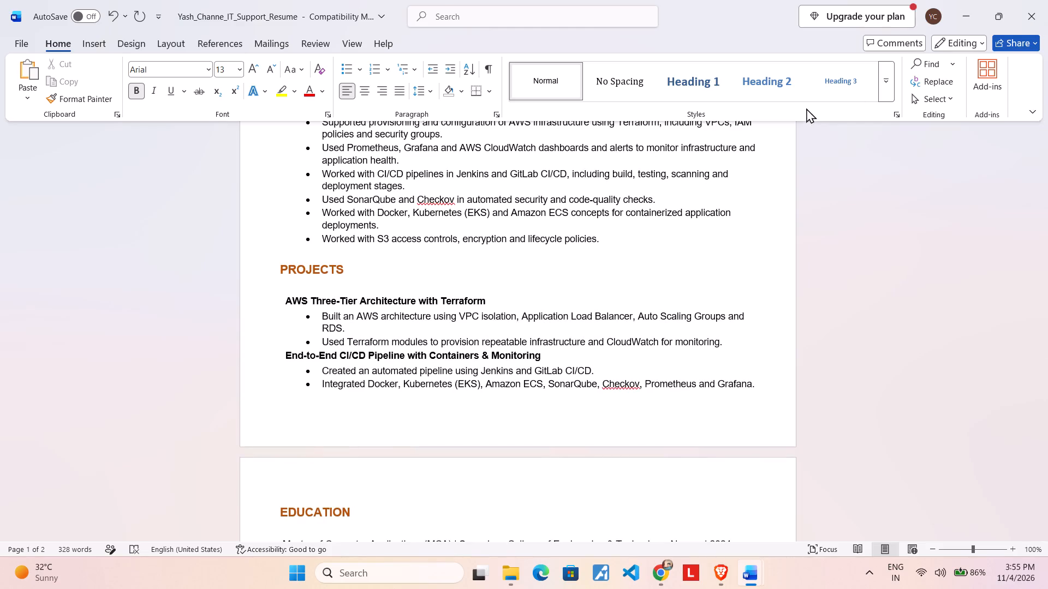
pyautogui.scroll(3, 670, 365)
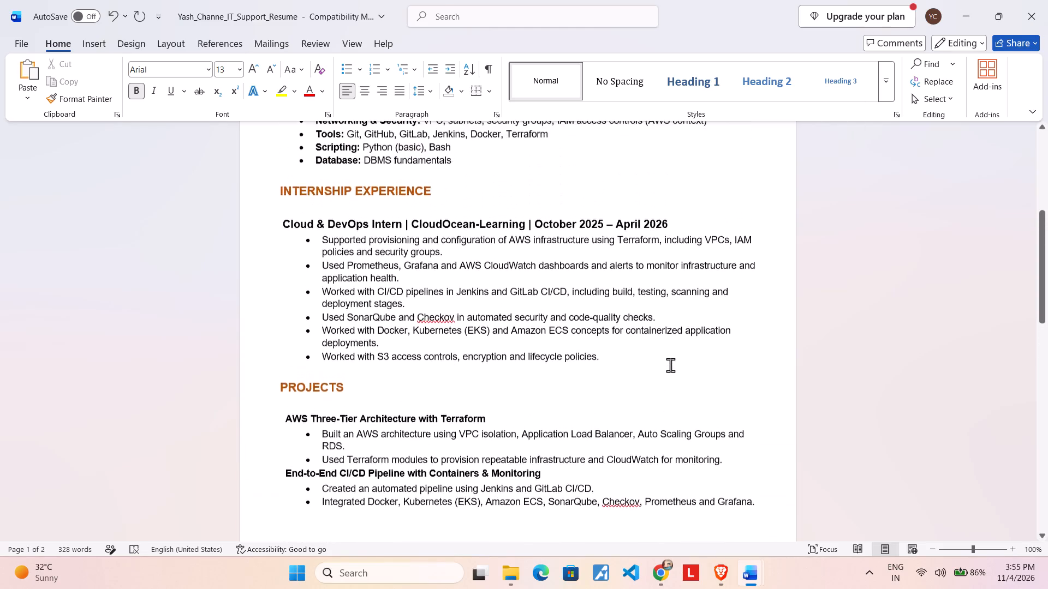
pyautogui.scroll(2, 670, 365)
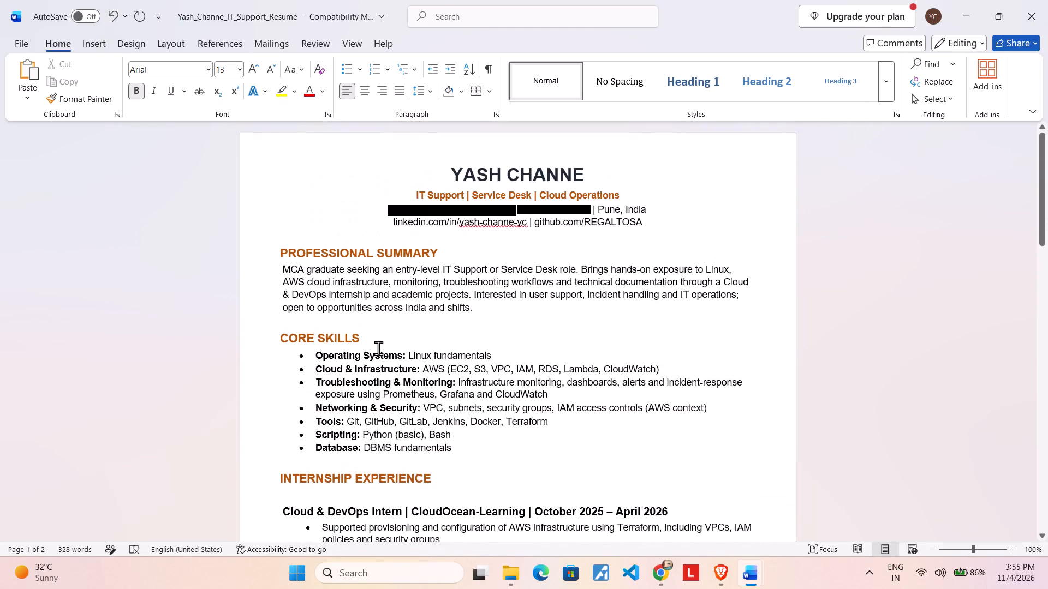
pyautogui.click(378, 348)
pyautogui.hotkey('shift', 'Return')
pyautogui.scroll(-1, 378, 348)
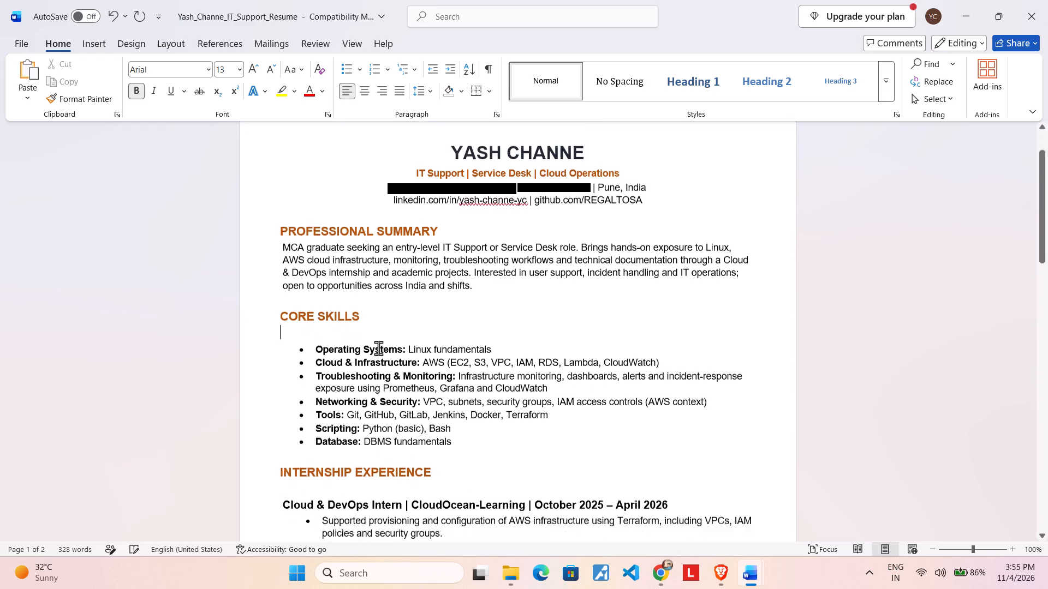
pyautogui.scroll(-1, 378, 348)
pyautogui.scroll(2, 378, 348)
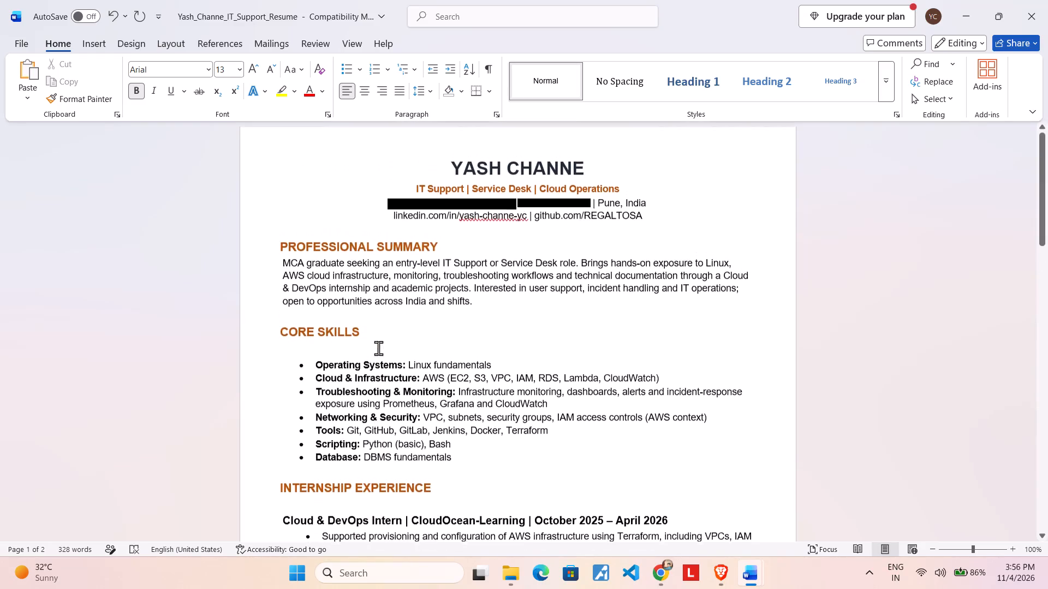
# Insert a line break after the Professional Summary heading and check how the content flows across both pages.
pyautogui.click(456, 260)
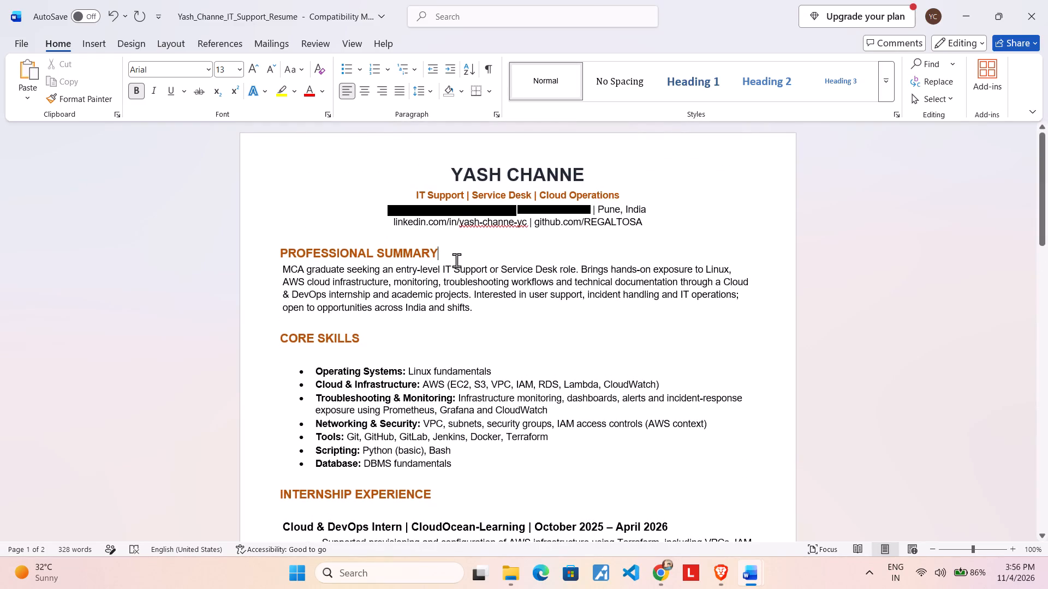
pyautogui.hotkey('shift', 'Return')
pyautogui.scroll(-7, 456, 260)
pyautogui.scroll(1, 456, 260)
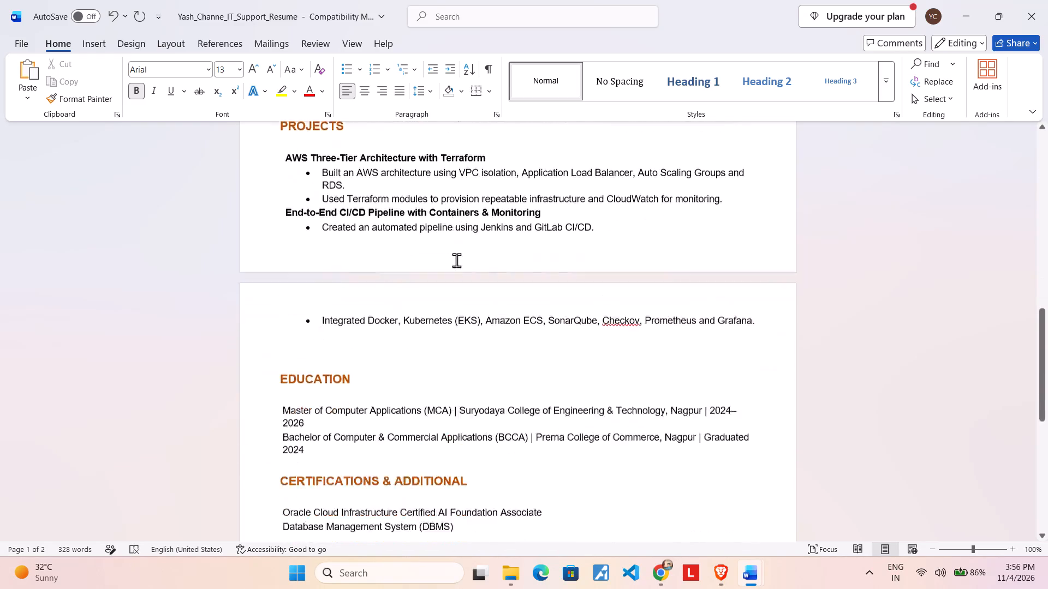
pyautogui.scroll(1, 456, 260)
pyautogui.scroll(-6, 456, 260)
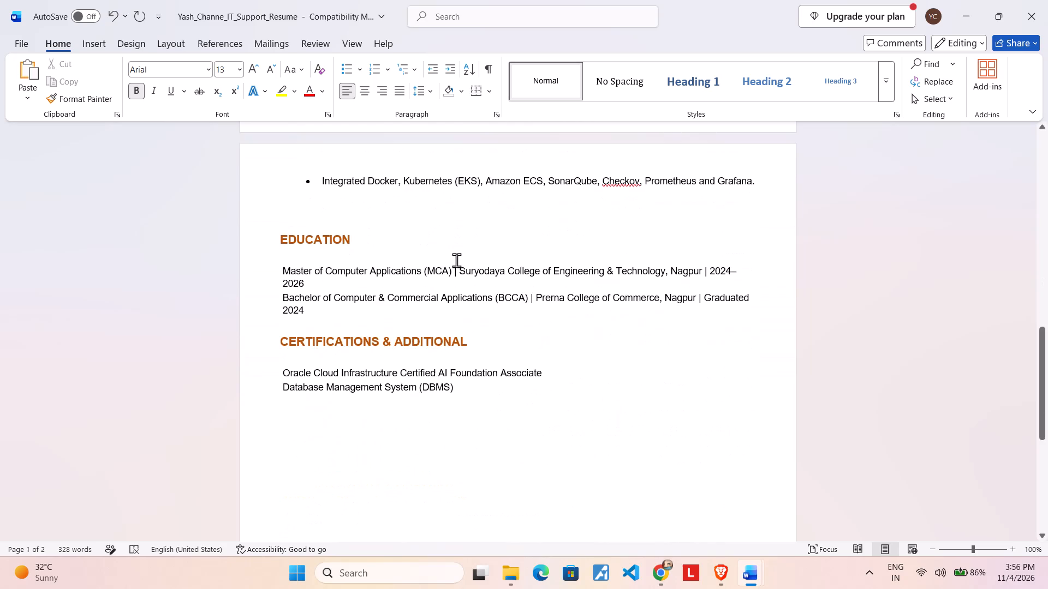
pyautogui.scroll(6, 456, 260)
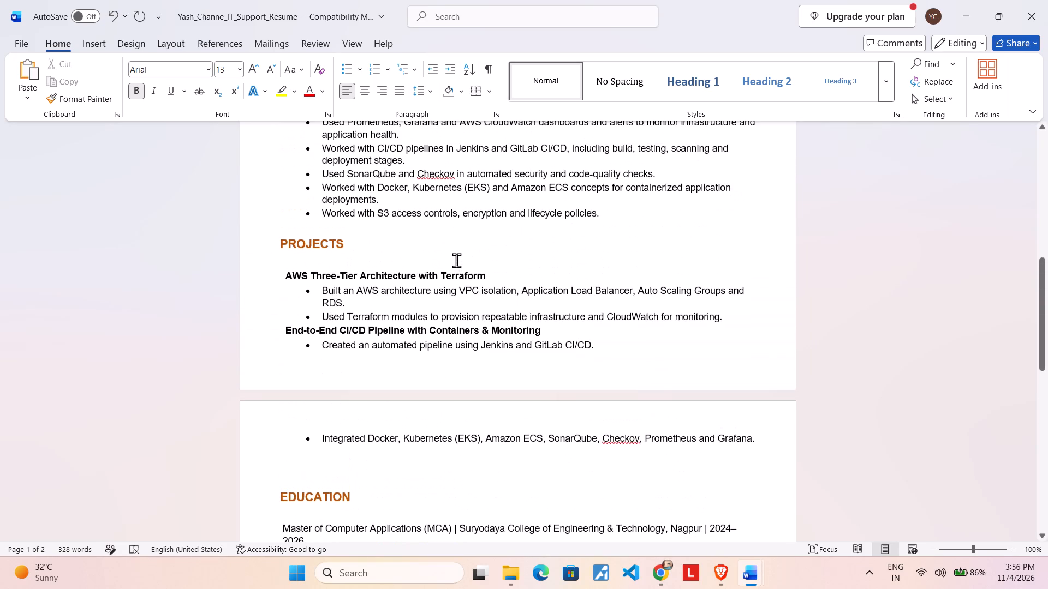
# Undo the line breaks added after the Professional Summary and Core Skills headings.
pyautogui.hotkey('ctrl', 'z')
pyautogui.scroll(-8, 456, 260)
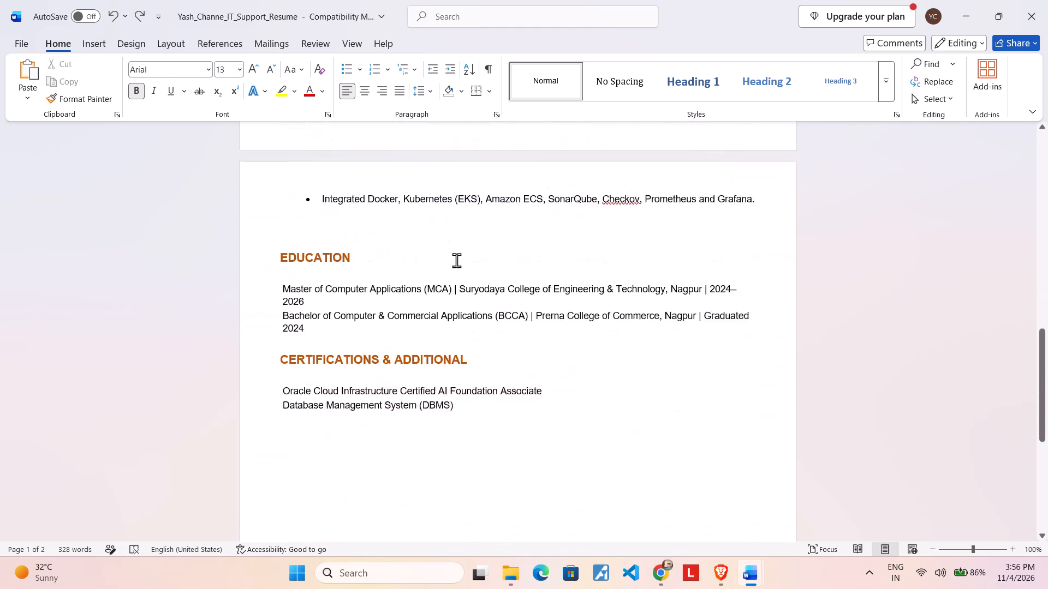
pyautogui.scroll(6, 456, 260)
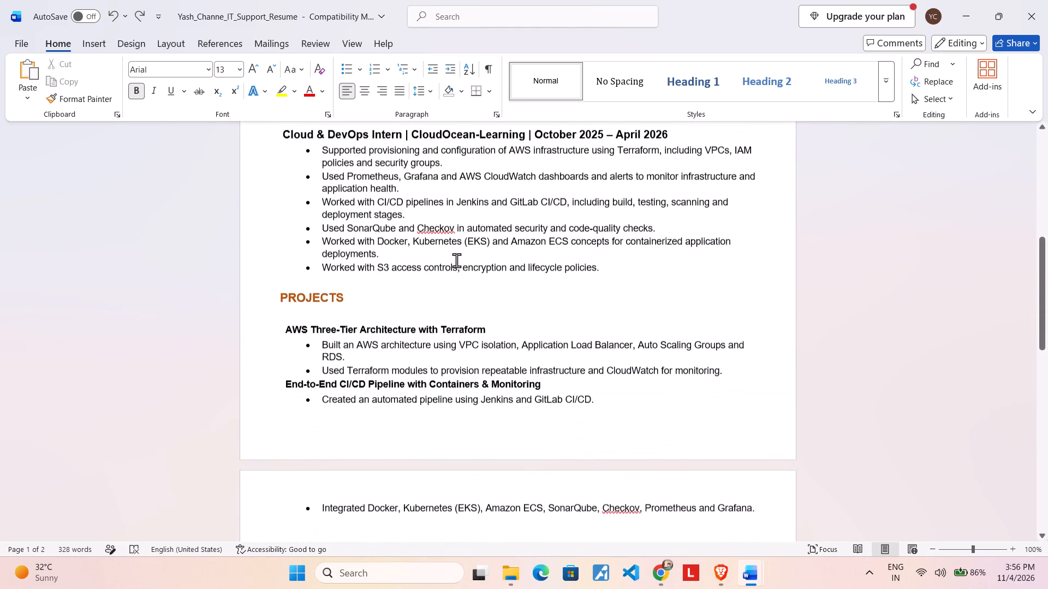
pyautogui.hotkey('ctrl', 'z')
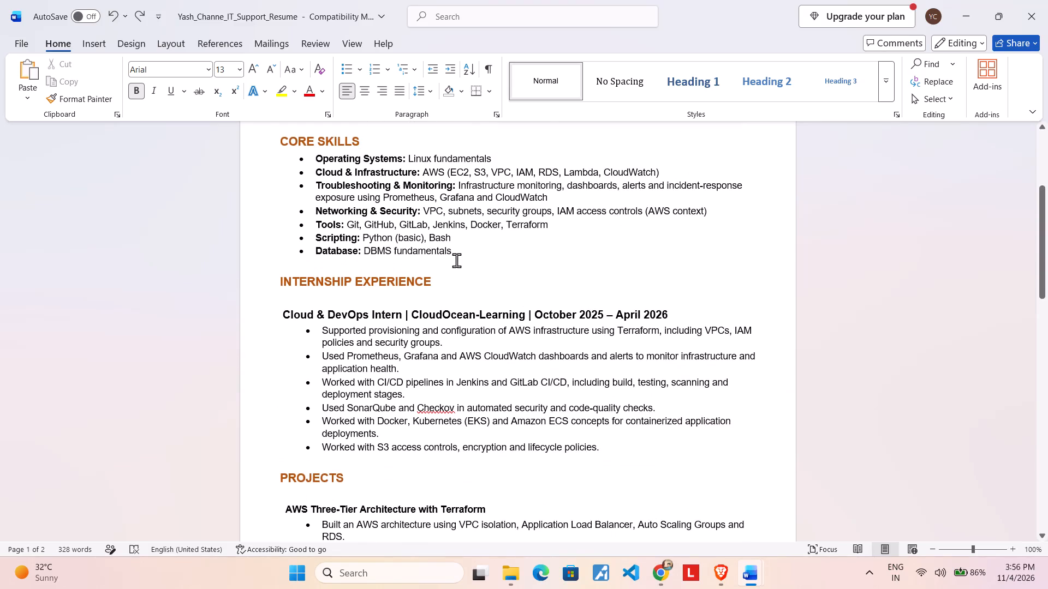
# Review the heading spacing and the page break between the Projects and Education sections.
pyautogui.scroll(3, 456, 260)
pyautogui.hscroll(1, 456, 260)
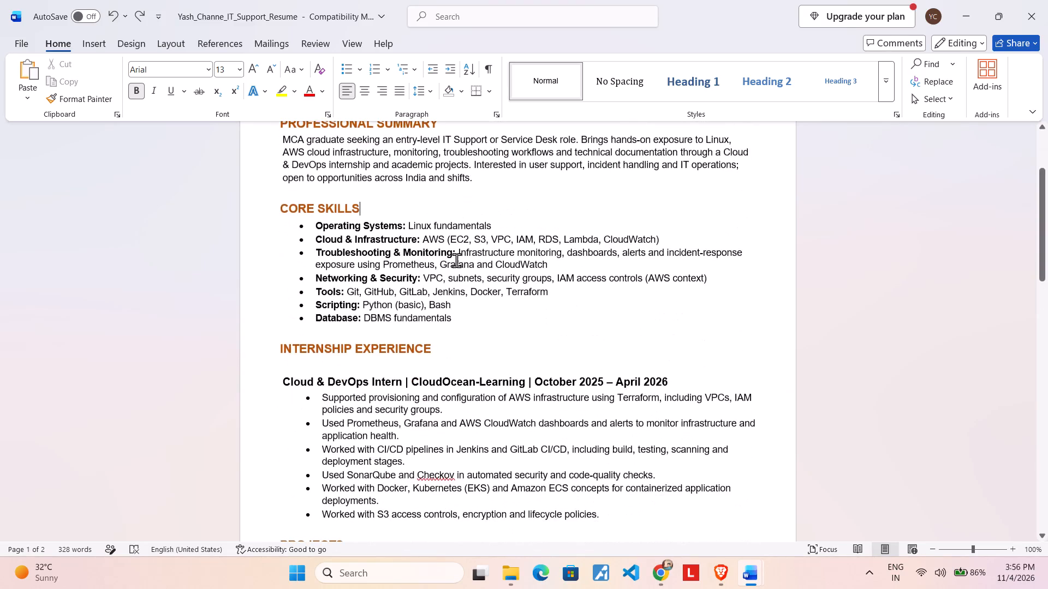
pyautogui.scroll(-4, 456, 260)
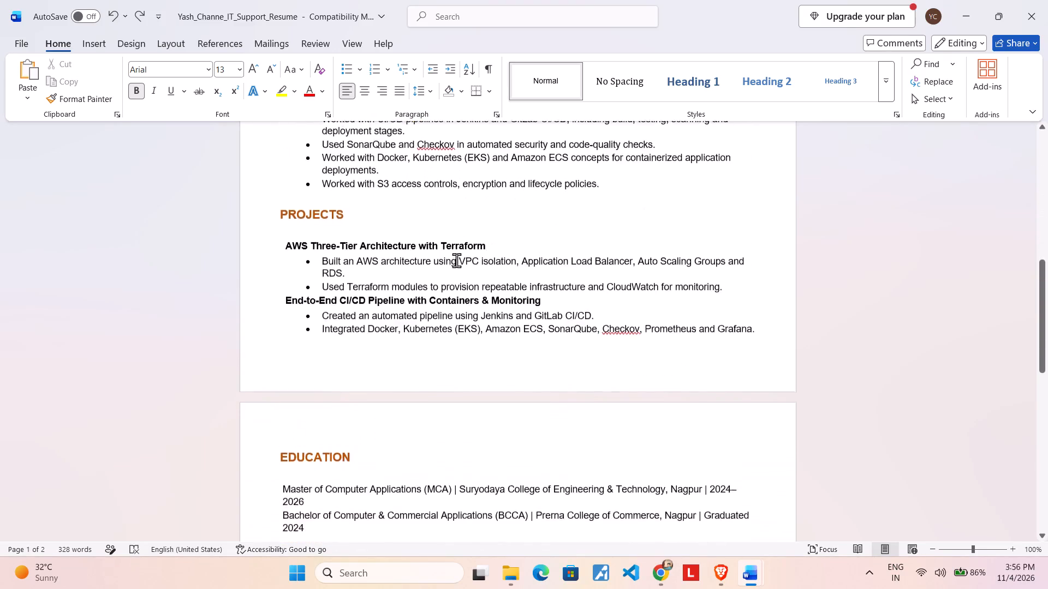
pyautogui.scroll(-2, 456, 260)
pyautogui.scroll(4, 456, 260)
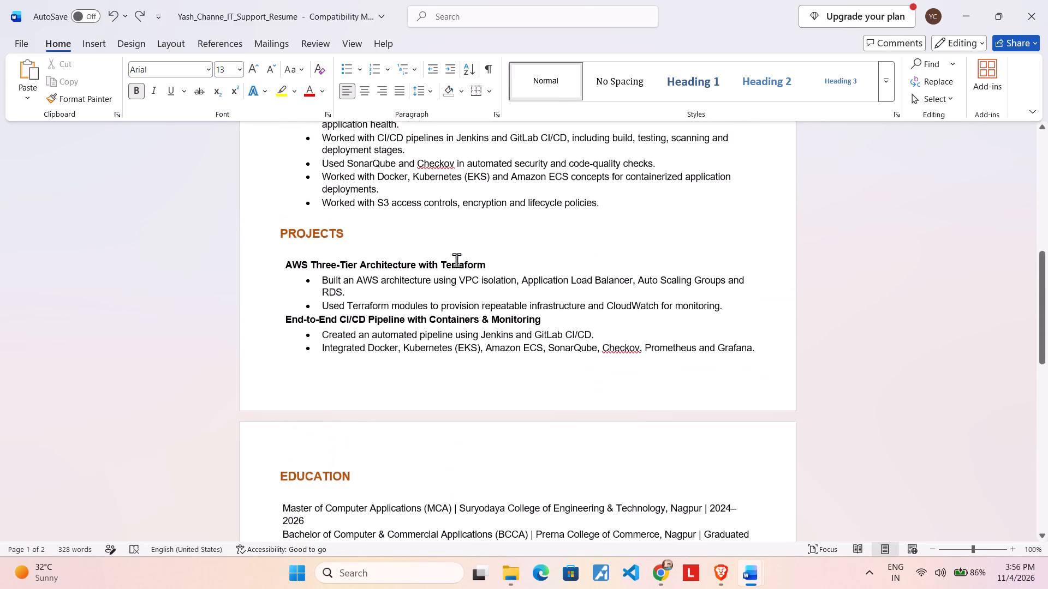
pyautogui.scroll(3, 462, 232)
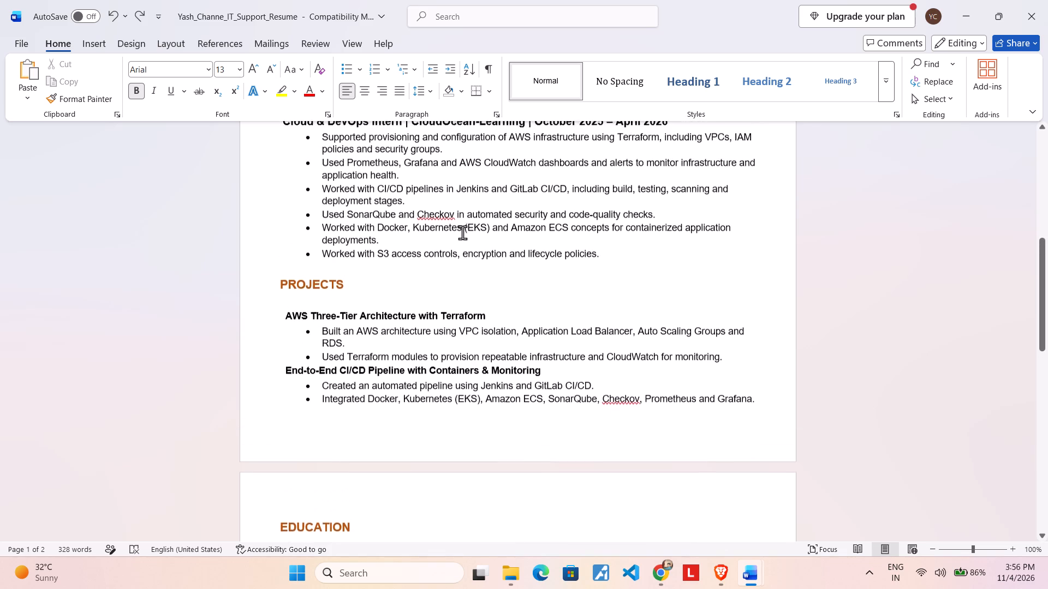
# Undo the recent spacing edits around the Education and Certifications & Additional headings, including the line break after Education.
pyautogui.scroll(2, 462, 232)
pyautogui.scroll(-1, 462, 232)
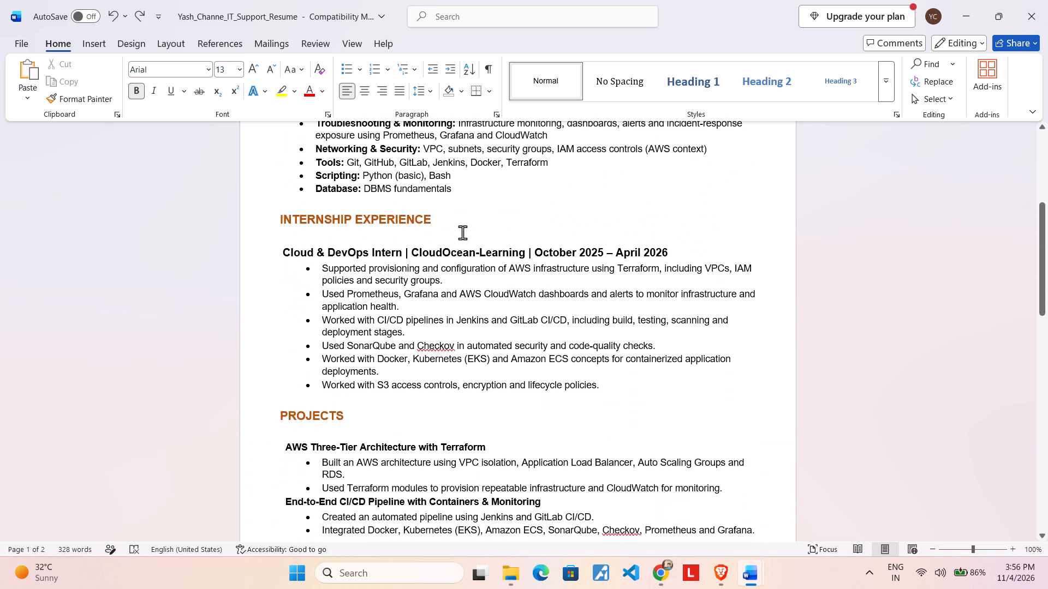
pyautogui.hotkey('ctrl', 'z')
pyautogui.hotkey('ctrl', 'z')
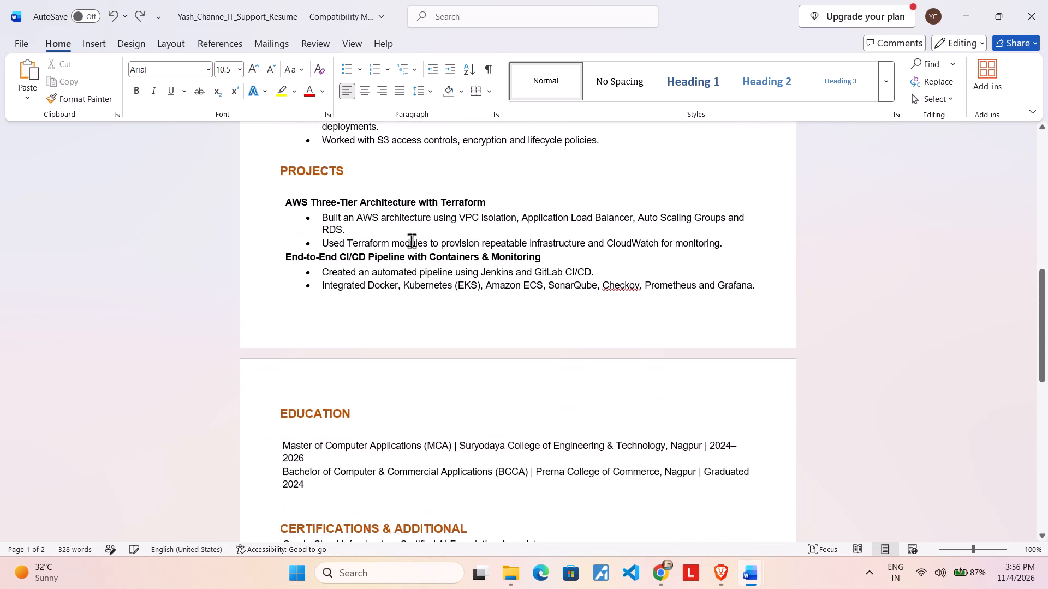
pyautogui.hotkey('ctrl', 'z')
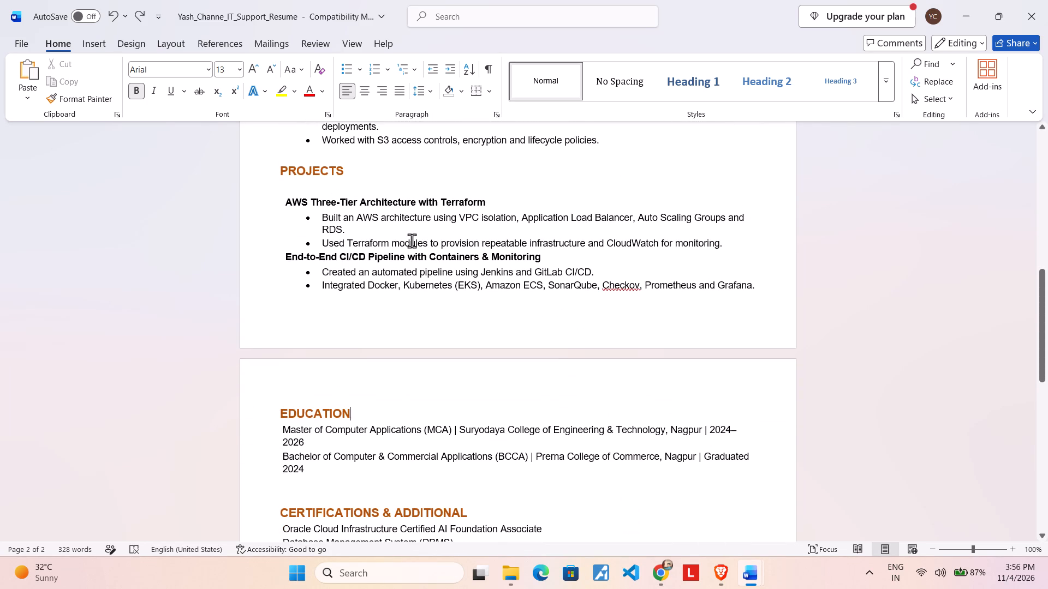
# Remove one empty line between the last Education entry and the Certifications & Additional heading.
pyautogui.scroll(-1, 412, 241)
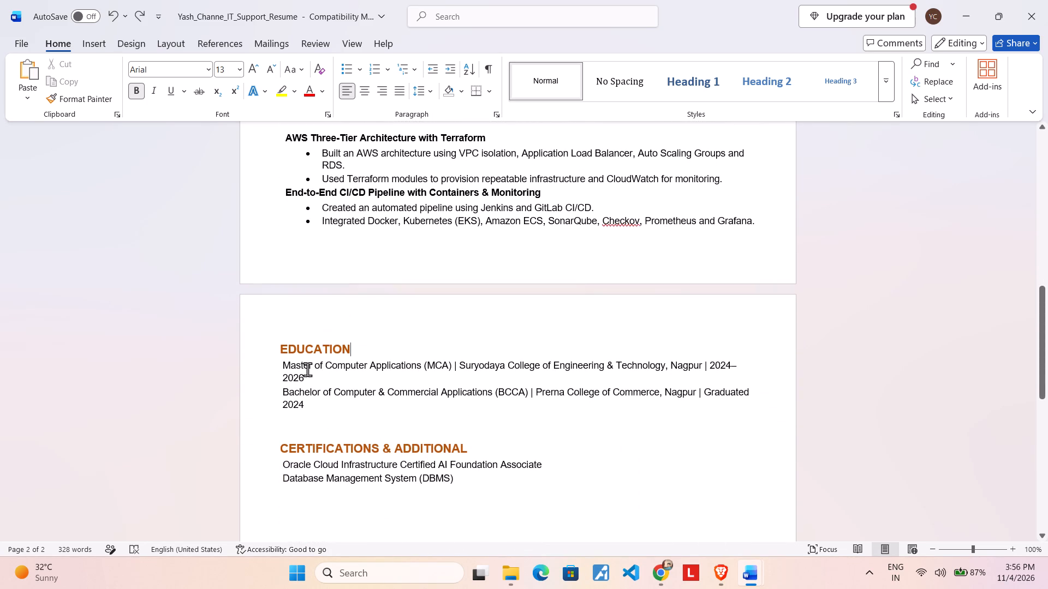
pyautogui.click(281, 423)
pyautogui.press('BackSpace')
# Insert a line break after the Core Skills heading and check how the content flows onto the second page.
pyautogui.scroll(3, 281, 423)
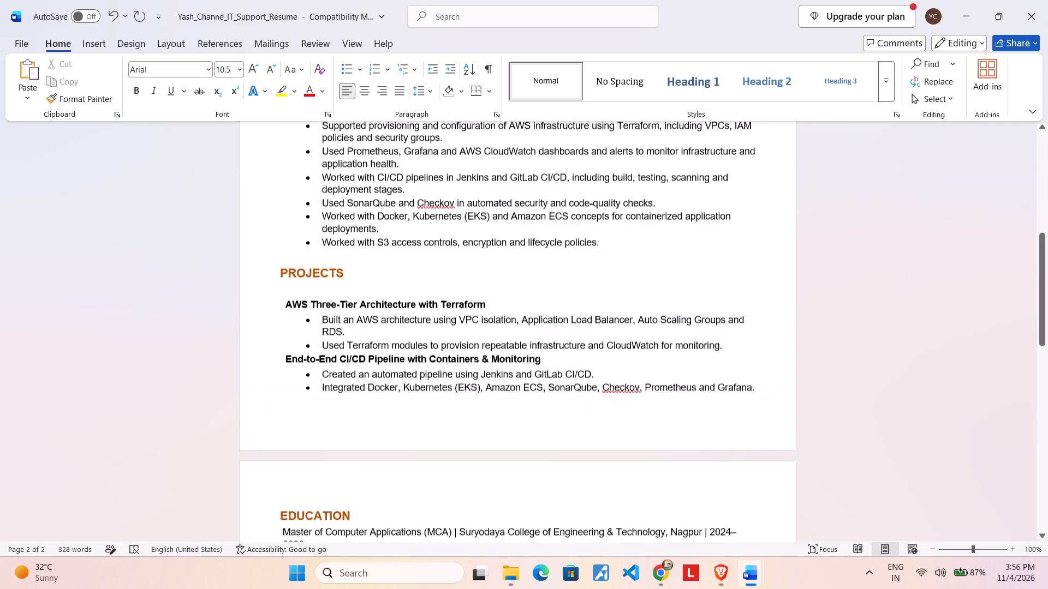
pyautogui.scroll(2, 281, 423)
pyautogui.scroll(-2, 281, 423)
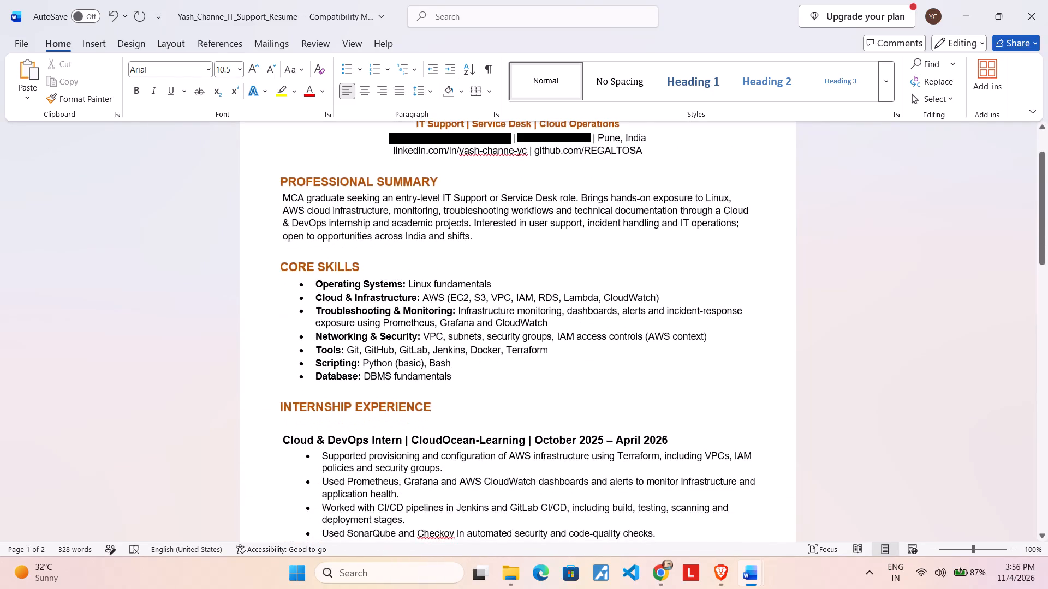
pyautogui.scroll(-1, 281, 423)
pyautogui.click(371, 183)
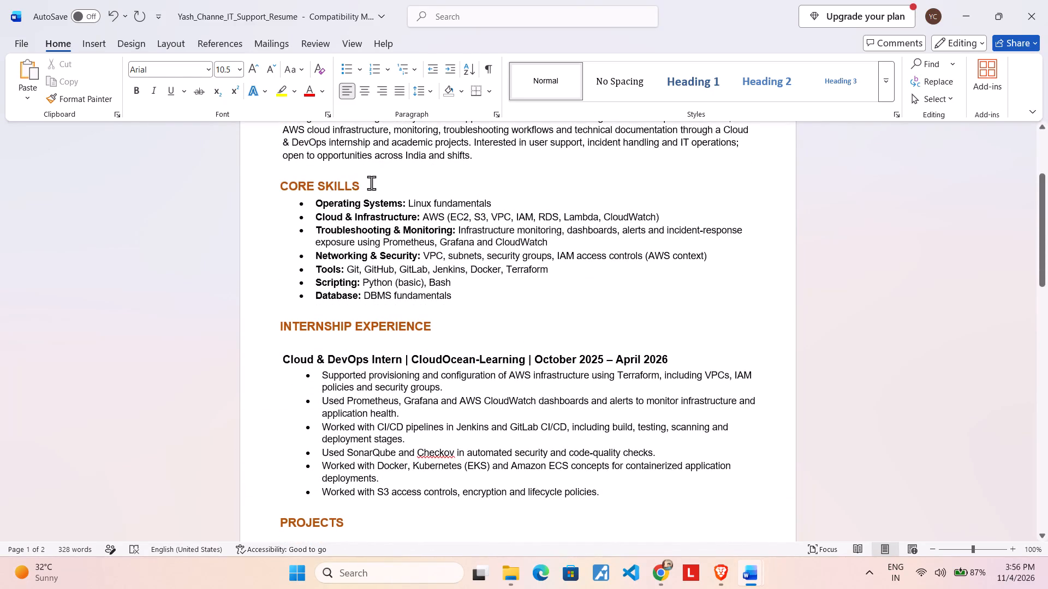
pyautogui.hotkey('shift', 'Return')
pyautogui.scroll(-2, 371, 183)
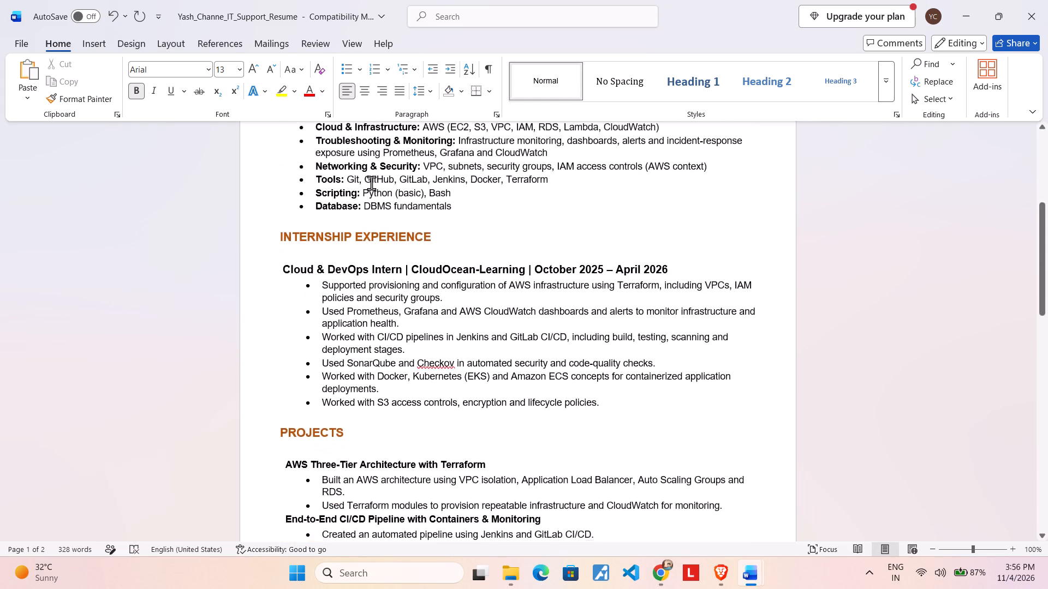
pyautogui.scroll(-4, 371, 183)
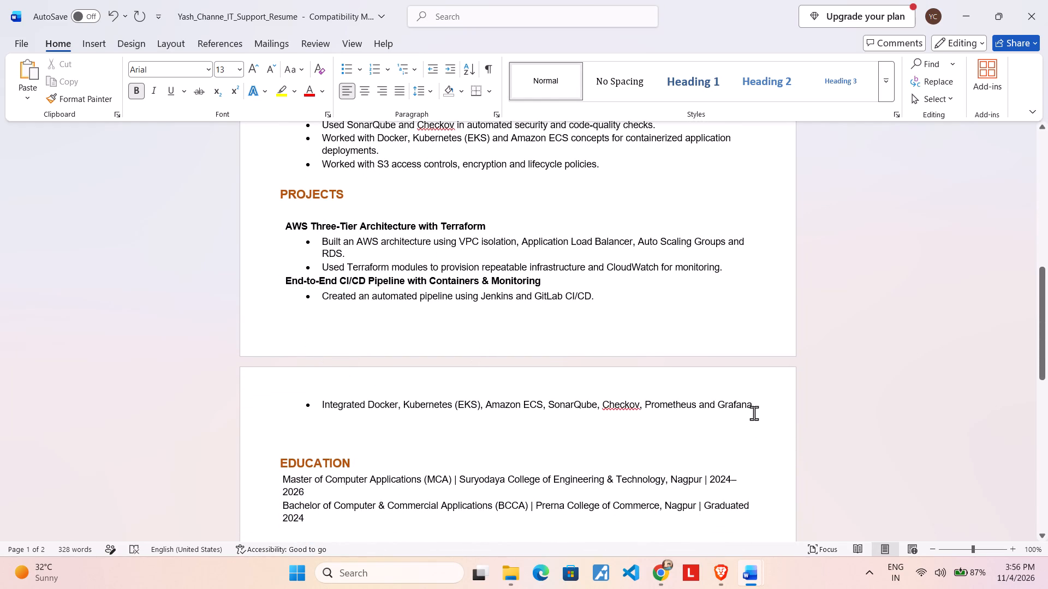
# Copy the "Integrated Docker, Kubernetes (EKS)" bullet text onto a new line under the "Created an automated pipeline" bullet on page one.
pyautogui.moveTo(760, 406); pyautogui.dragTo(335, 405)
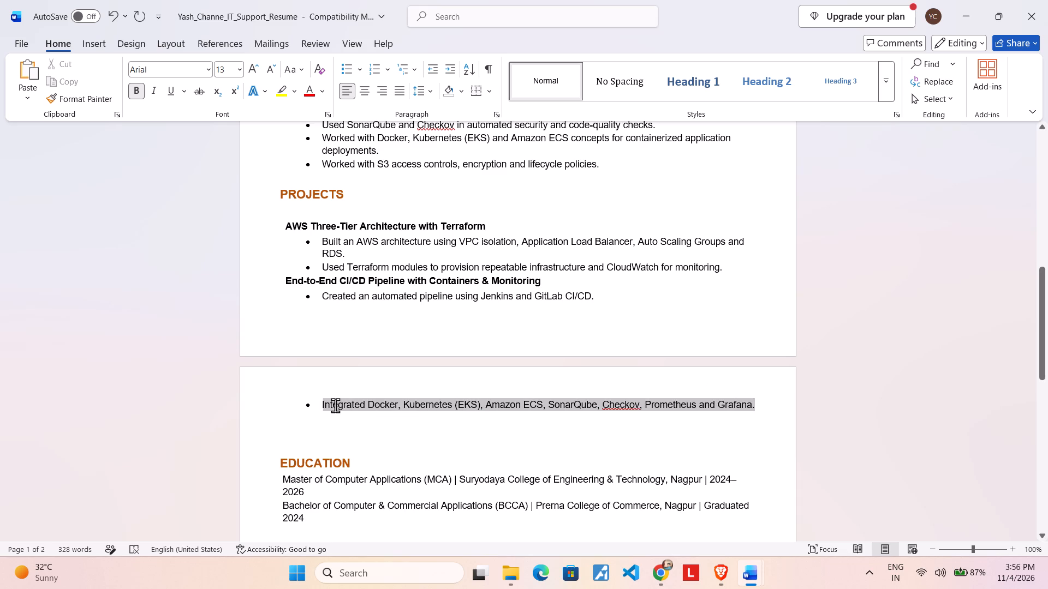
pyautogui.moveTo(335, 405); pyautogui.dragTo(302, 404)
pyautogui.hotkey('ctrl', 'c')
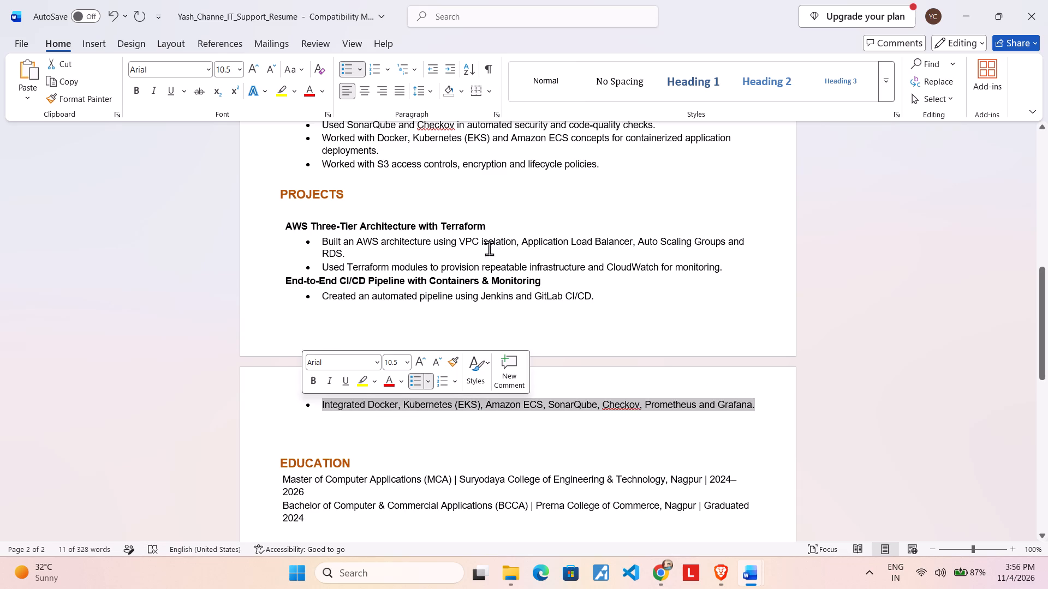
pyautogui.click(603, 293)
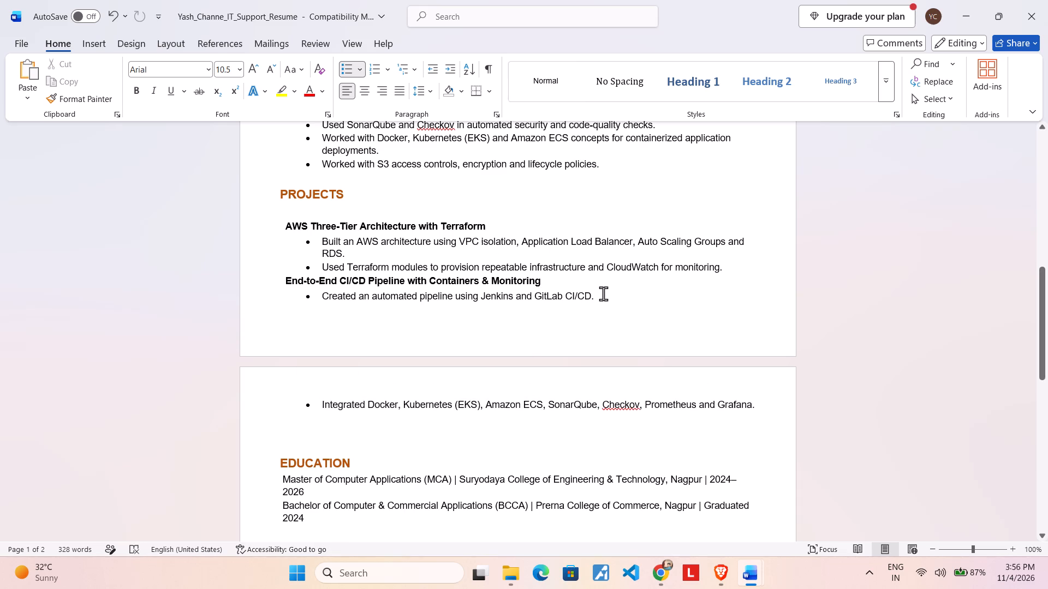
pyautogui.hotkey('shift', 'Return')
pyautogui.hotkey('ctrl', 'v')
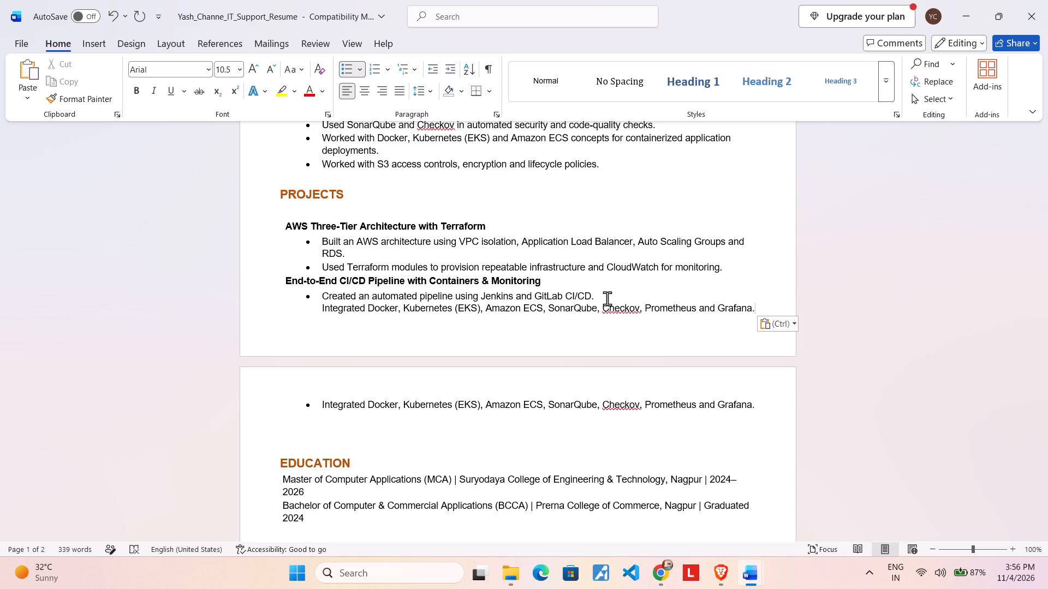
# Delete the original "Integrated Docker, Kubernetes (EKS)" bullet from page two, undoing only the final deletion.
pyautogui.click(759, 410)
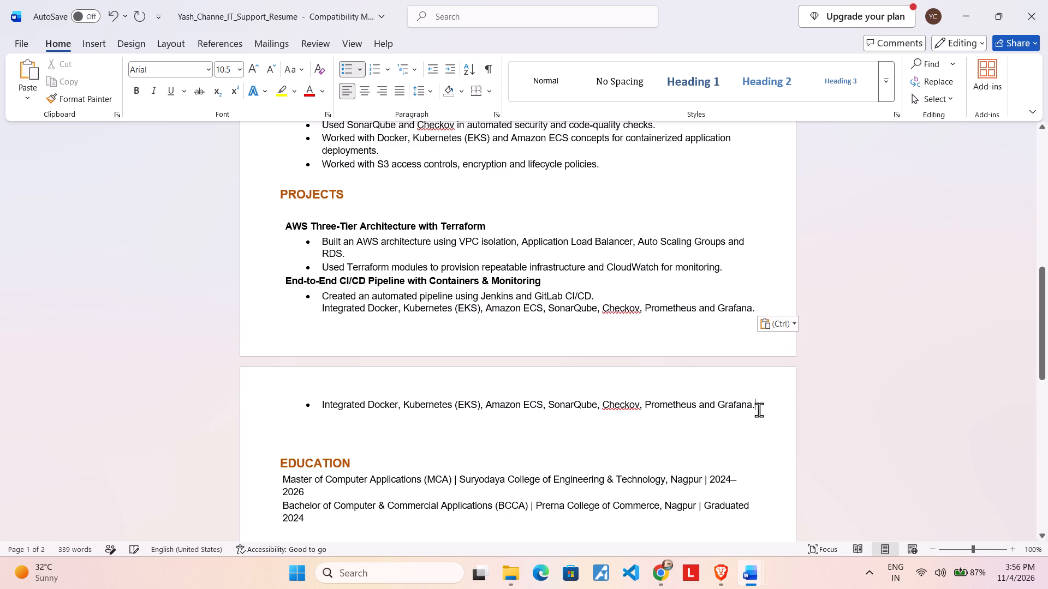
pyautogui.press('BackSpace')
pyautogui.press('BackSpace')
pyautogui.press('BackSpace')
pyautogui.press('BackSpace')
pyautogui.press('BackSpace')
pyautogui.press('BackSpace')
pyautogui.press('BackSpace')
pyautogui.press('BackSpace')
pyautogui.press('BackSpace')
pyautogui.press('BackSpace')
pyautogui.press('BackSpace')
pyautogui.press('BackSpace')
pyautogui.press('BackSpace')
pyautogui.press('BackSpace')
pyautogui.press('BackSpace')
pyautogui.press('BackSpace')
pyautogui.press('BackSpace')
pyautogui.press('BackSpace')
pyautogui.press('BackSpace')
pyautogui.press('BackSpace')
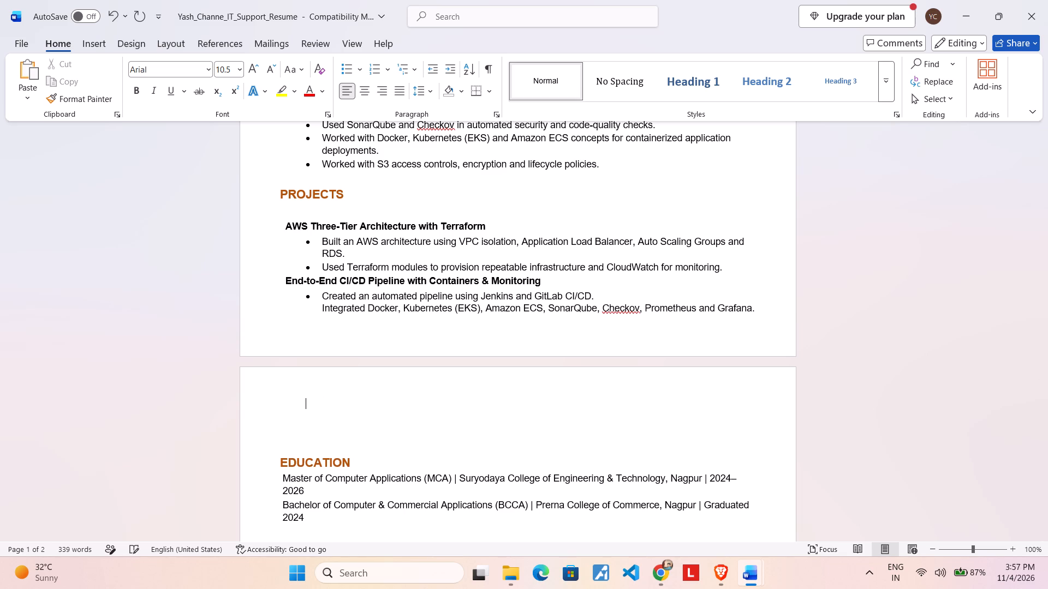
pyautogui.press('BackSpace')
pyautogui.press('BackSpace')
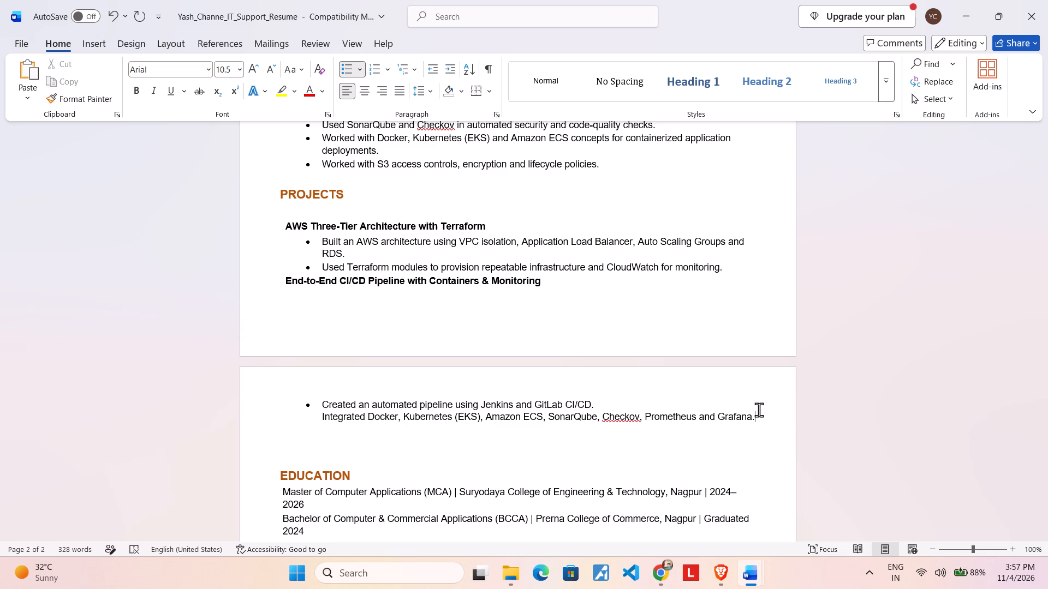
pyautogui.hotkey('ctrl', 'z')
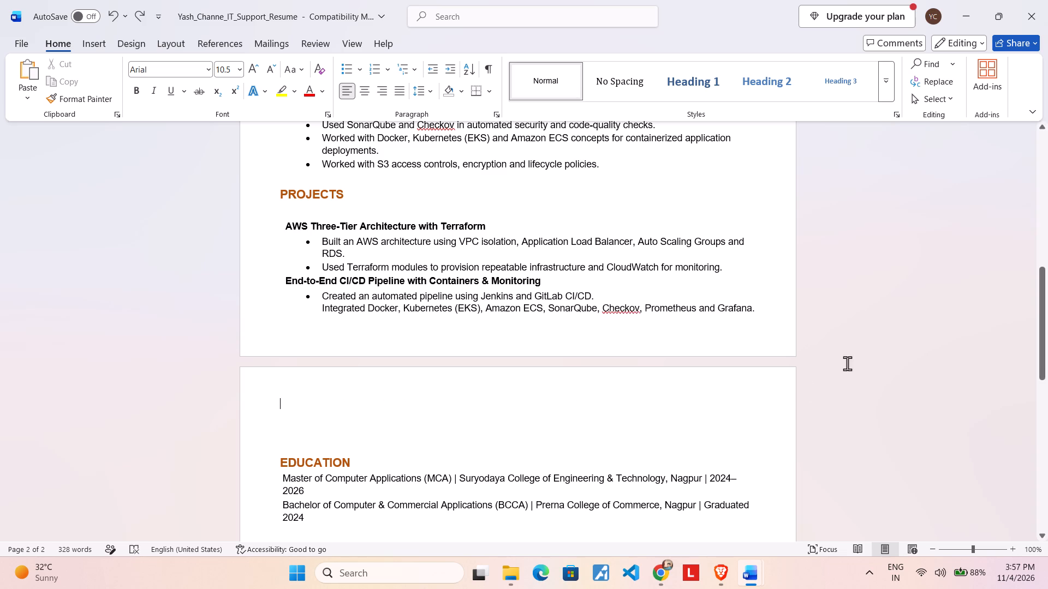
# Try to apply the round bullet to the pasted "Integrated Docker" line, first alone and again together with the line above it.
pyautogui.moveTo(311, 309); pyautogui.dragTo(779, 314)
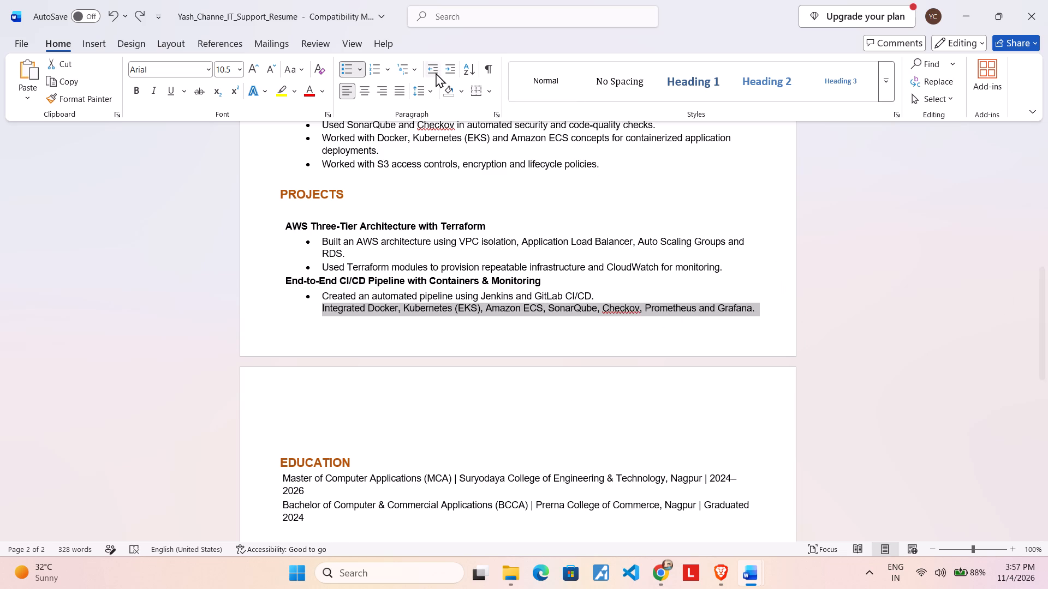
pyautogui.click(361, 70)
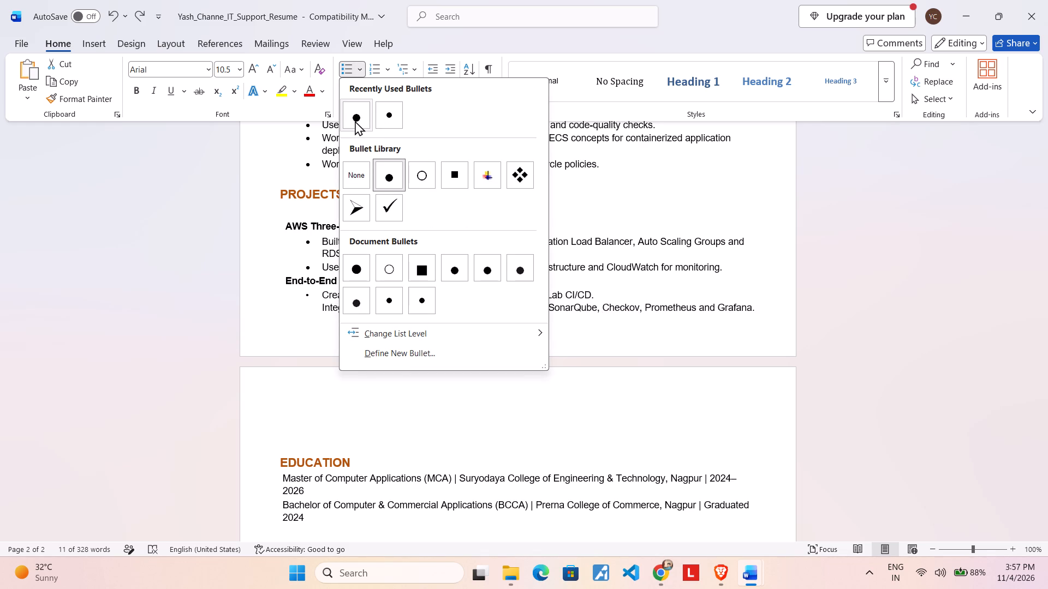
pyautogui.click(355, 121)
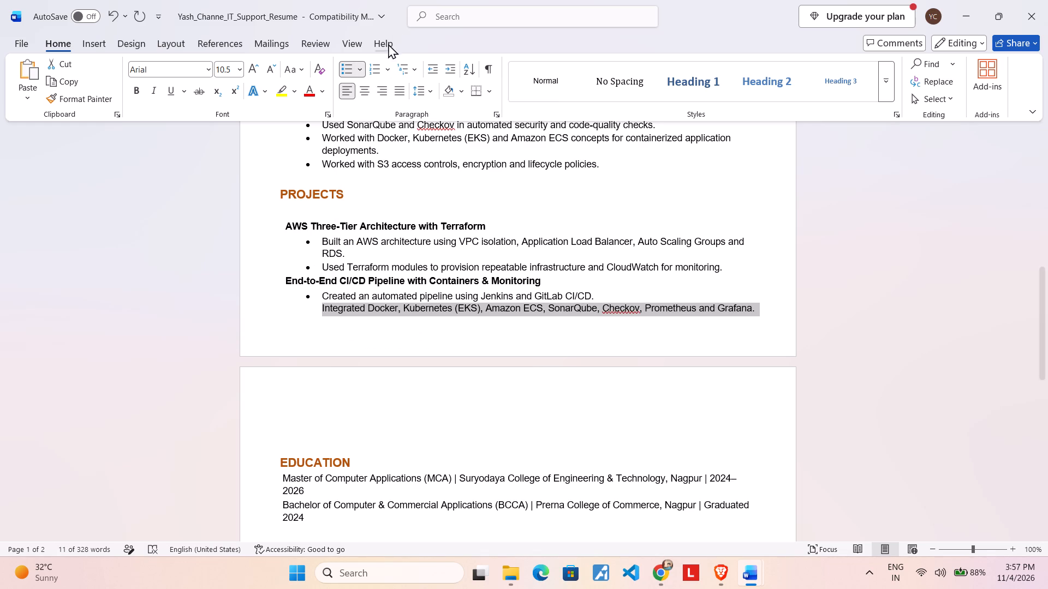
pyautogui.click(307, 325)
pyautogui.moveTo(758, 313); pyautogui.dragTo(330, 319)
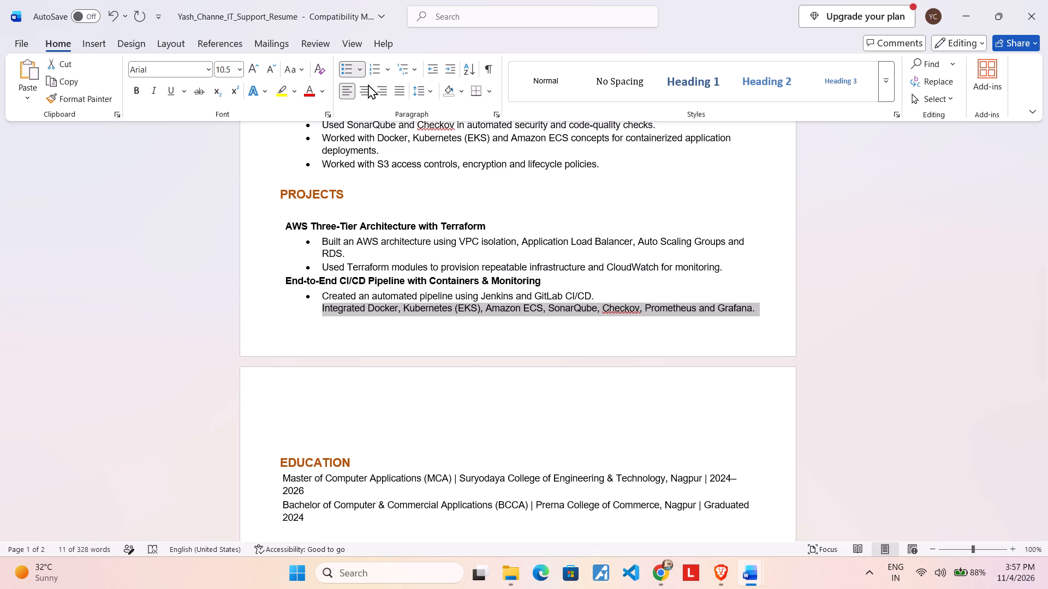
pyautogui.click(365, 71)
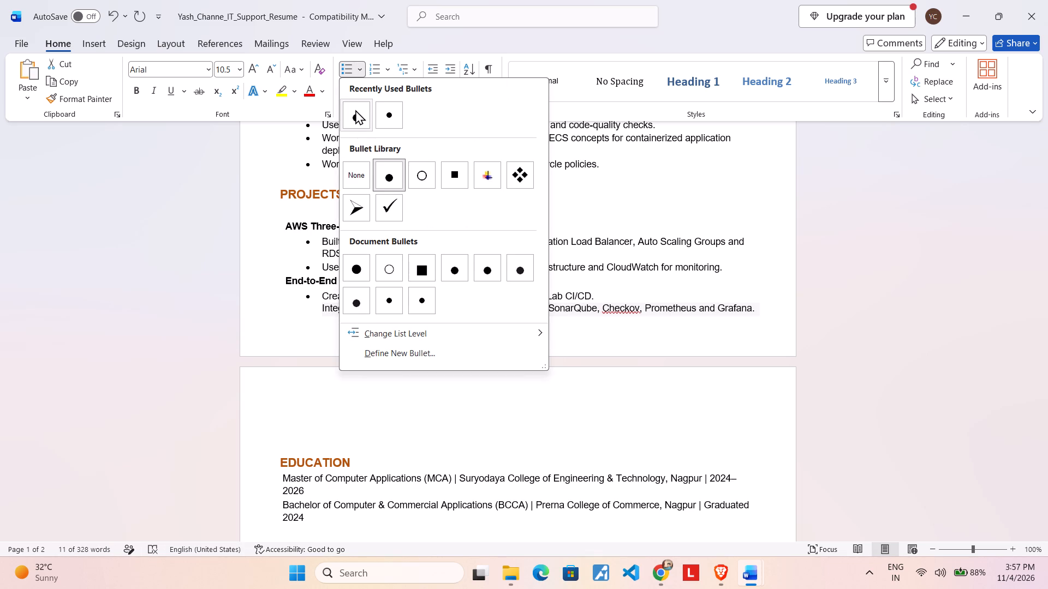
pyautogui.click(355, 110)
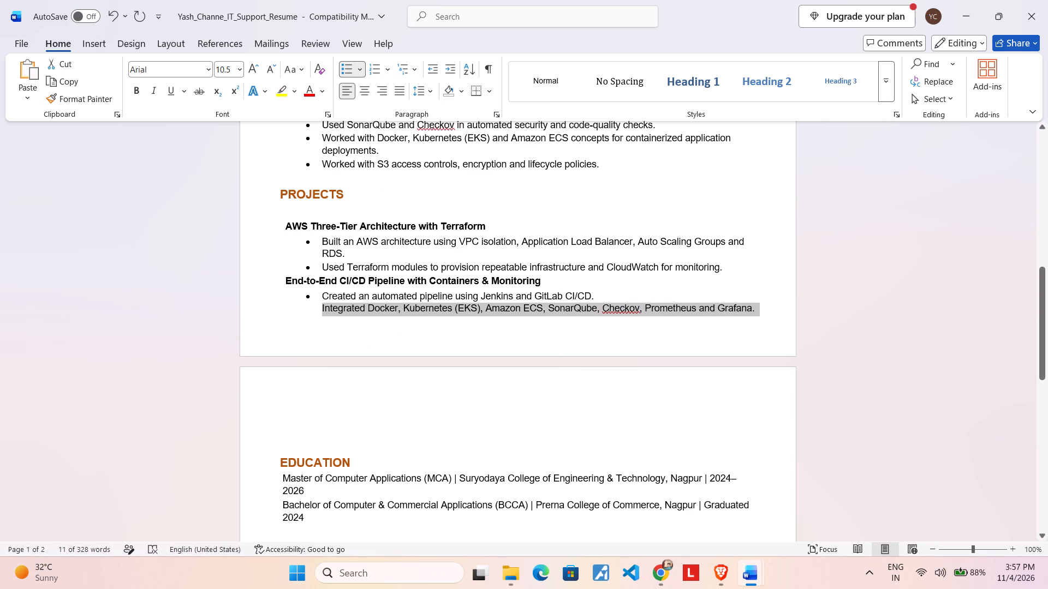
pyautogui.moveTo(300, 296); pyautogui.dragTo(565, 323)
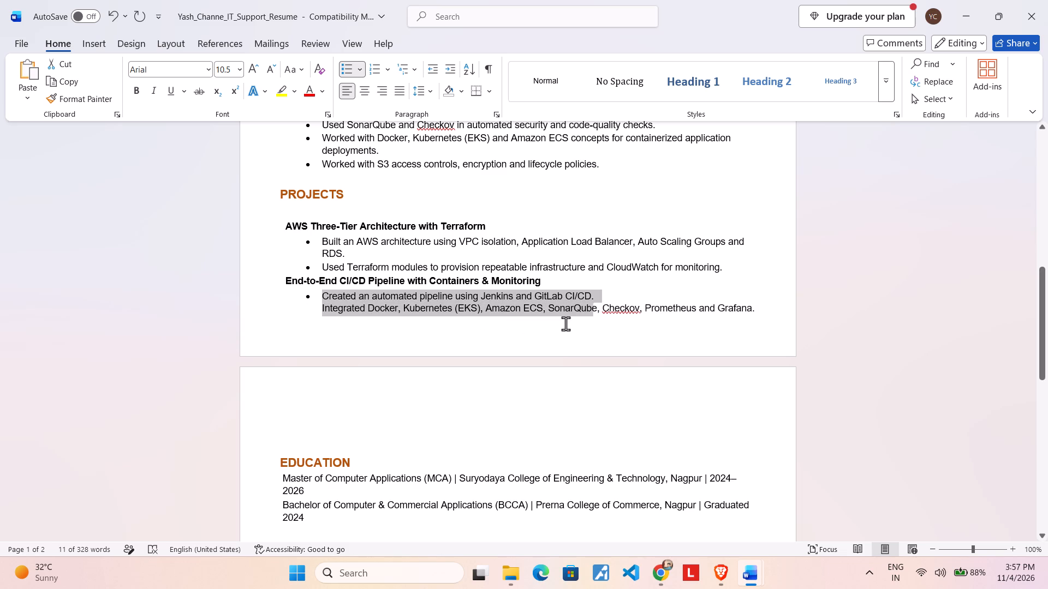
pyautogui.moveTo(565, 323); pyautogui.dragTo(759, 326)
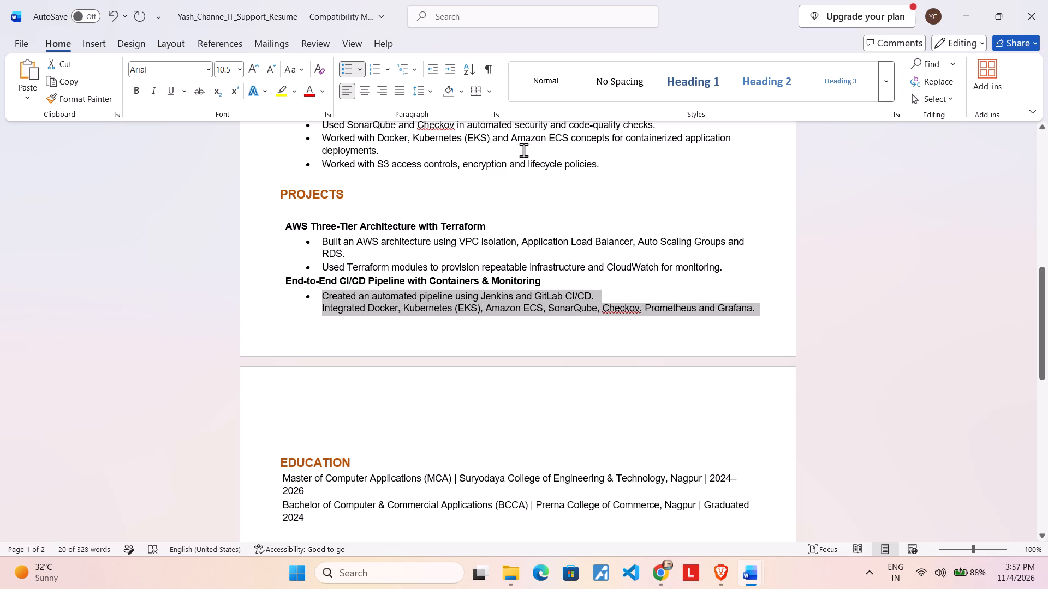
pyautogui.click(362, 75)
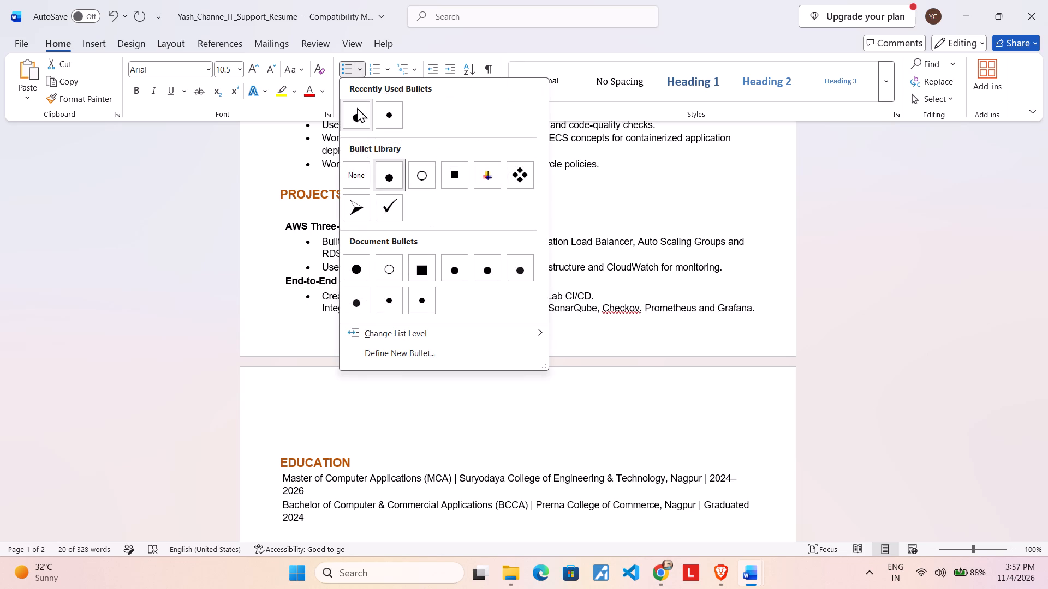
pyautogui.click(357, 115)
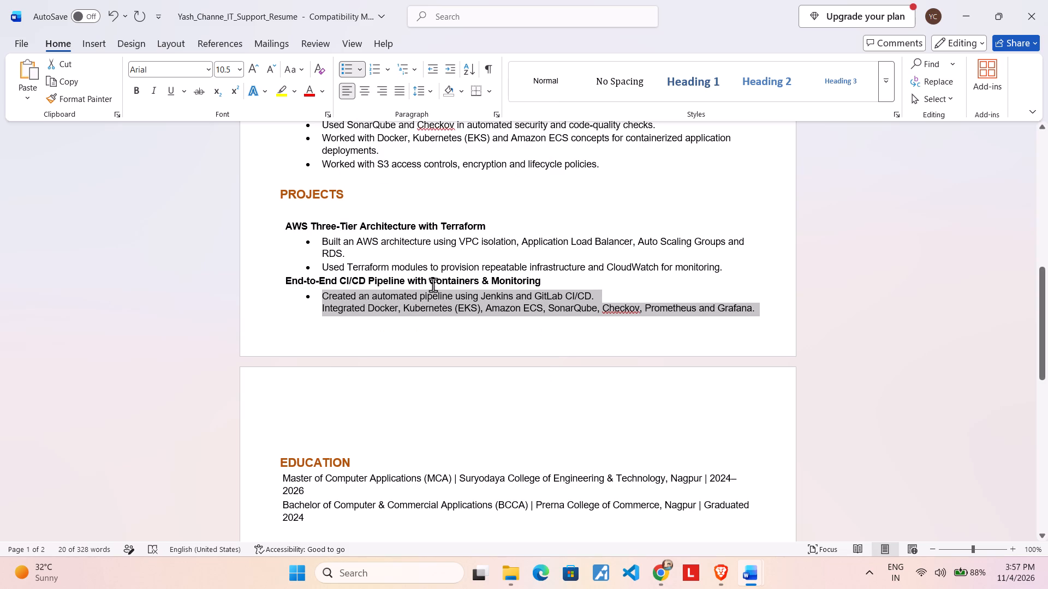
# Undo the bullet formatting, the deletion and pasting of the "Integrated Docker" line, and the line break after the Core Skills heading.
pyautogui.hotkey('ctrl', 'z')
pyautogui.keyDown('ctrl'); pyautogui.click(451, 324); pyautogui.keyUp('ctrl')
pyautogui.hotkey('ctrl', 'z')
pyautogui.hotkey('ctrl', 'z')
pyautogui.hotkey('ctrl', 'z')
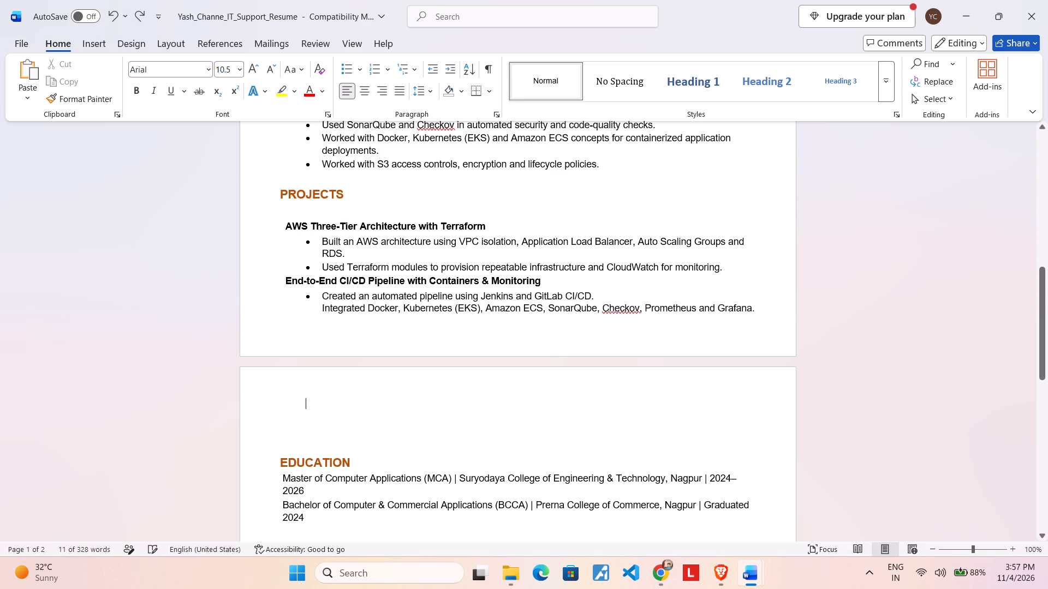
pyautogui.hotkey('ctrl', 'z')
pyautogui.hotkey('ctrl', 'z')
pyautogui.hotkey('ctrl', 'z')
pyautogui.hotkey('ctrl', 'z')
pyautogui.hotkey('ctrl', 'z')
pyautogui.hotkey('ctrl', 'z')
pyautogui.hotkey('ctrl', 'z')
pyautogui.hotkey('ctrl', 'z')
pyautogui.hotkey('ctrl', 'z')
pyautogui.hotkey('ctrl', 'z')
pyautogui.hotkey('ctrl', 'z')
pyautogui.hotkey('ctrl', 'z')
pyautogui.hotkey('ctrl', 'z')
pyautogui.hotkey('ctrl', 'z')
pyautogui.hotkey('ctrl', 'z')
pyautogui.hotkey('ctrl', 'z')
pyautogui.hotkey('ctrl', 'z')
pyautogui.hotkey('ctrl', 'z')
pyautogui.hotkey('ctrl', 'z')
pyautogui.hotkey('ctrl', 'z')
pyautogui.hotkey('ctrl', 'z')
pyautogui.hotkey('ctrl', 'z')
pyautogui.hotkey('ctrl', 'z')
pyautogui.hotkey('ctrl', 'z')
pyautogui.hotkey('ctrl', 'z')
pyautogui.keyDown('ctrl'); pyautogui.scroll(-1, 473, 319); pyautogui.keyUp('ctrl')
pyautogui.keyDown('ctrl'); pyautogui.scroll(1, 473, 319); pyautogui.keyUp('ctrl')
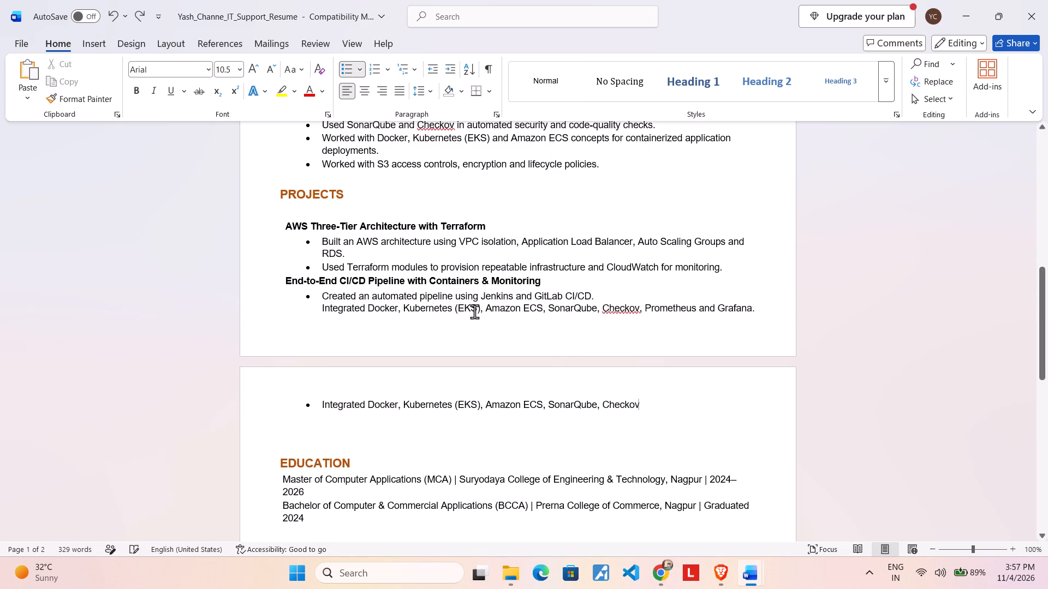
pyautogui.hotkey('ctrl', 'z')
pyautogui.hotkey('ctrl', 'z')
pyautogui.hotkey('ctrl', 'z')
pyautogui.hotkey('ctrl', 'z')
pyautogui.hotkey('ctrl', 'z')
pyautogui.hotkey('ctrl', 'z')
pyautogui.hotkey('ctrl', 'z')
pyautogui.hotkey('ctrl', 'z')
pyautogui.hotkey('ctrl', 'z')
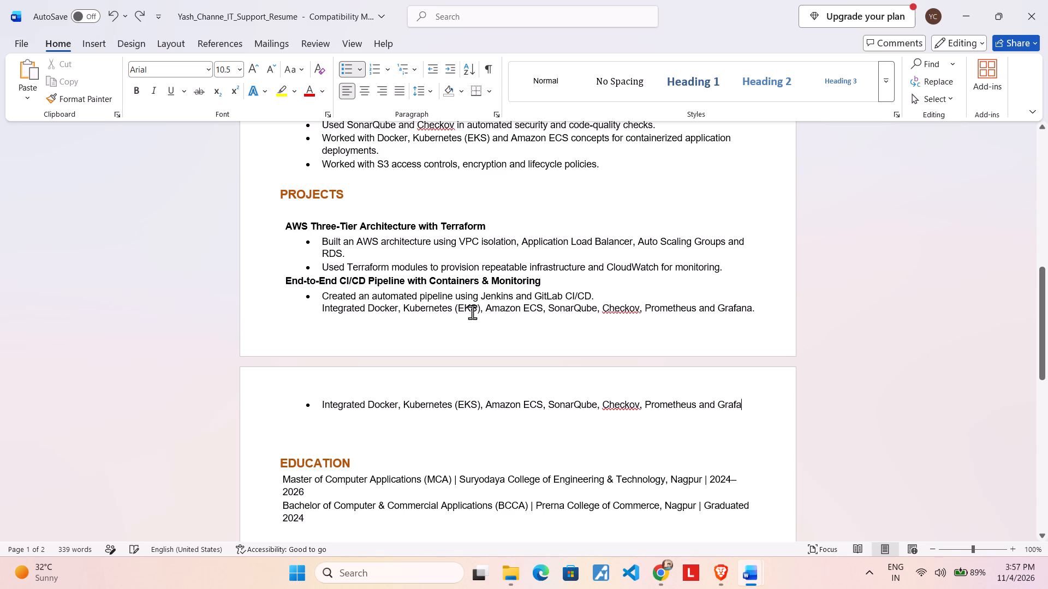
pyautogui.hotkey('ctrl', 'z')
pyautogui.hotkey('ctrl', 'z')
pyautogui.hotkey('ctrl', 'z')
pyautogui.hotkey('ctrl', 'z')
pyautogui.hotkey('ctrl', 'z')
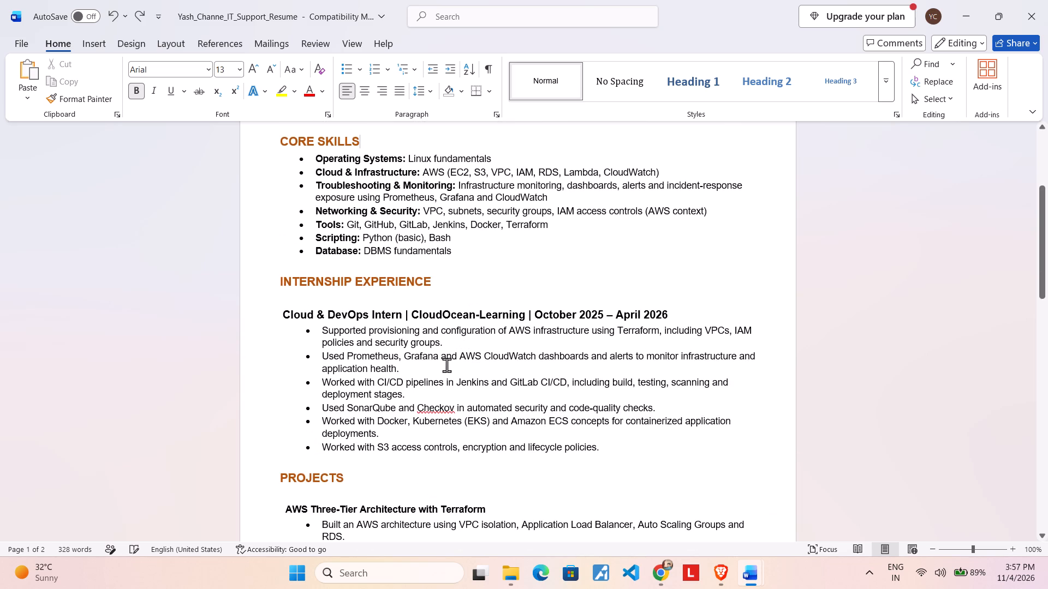
# Review the heading spacing and page break across both pages of the resume.
pyautogui.scroll(-6, 440, 362)
pyautogui.scroll(2, 440, 362)
pyautogui.scroll(-4, 440, 362)
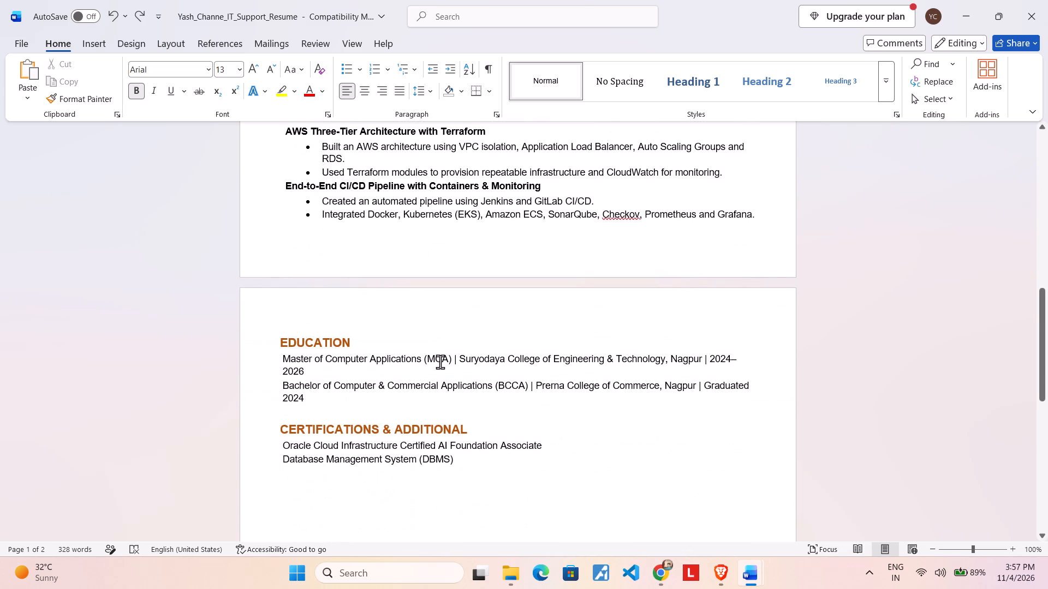
pyautogui.scroll(4, 560, 300)
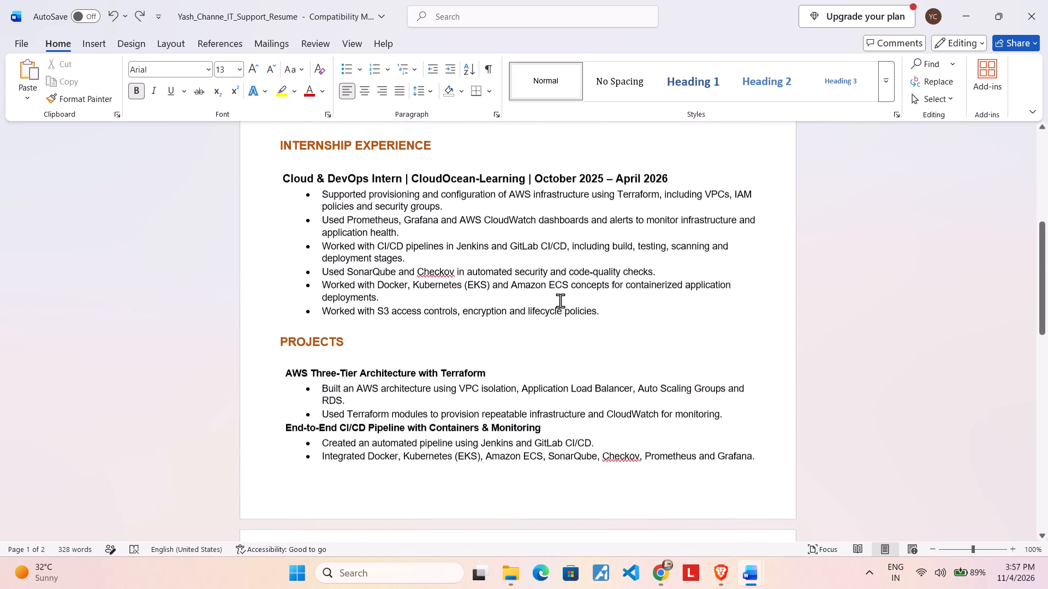
pyautogui.scroll(8, 560, 300)
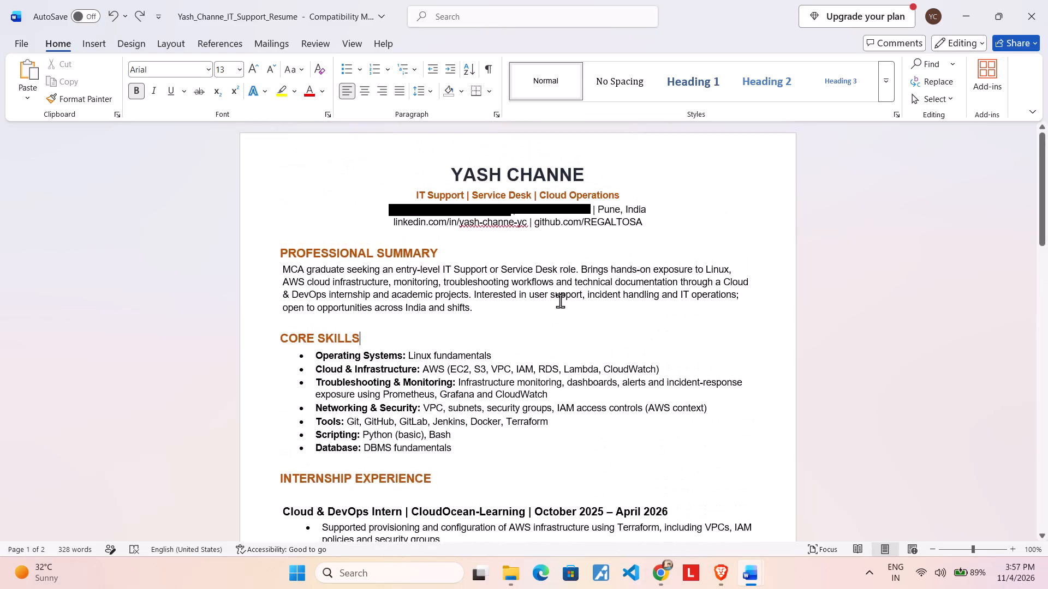
# Check the first page of the IT Support resume once more and save the document.
pyautogui.scroll(-1, 560, 300)
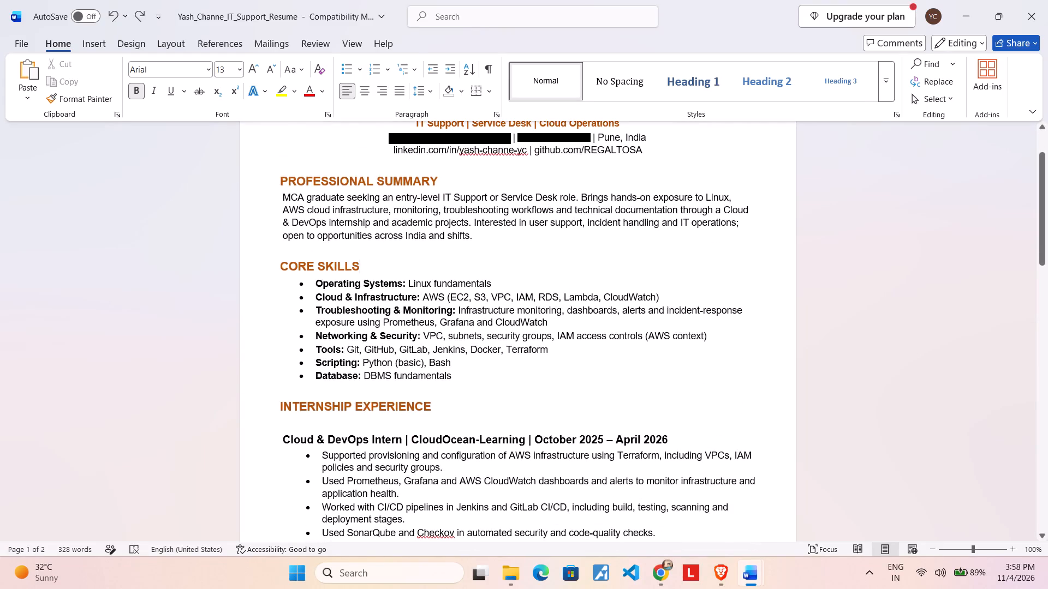
pyautogui.scroll(3, 331, 205)
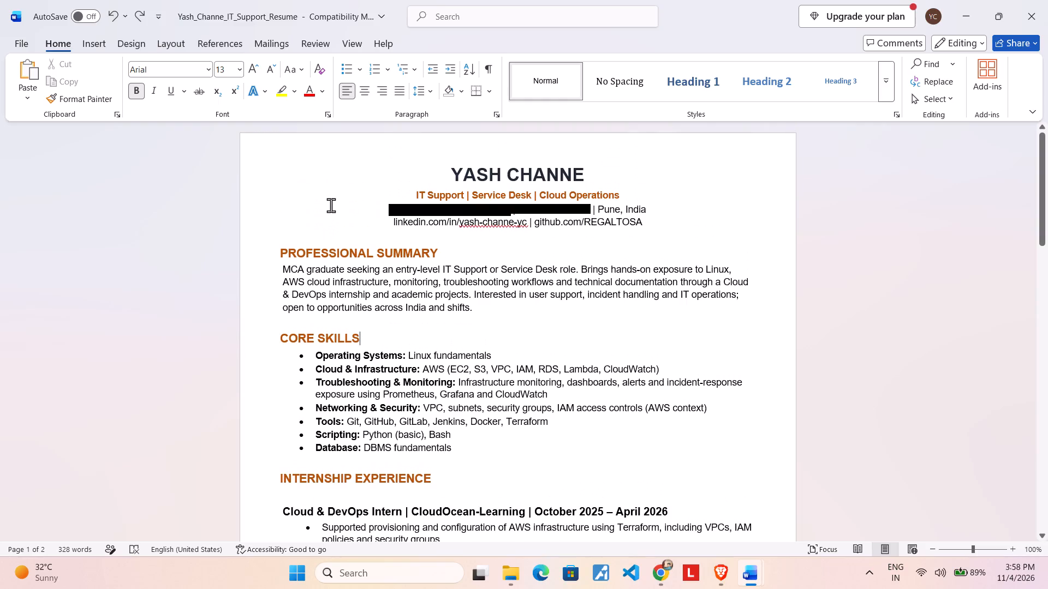
pyautogui.scroll(-1, 331, 205)
pyautogui.hscroll(1, 331, 205)
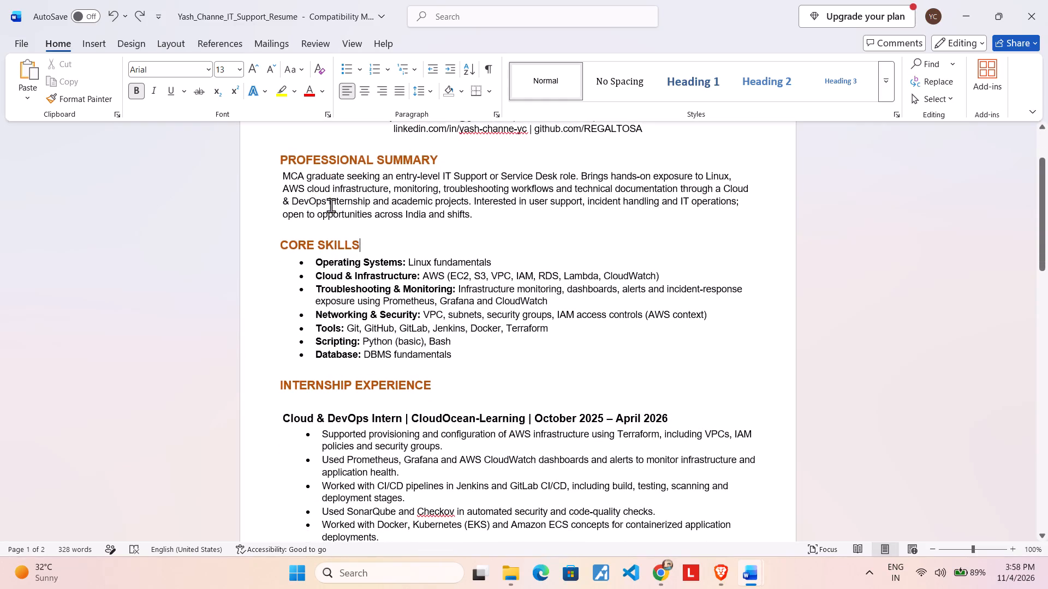
pyautogui.hotkey('ctrl', 's')
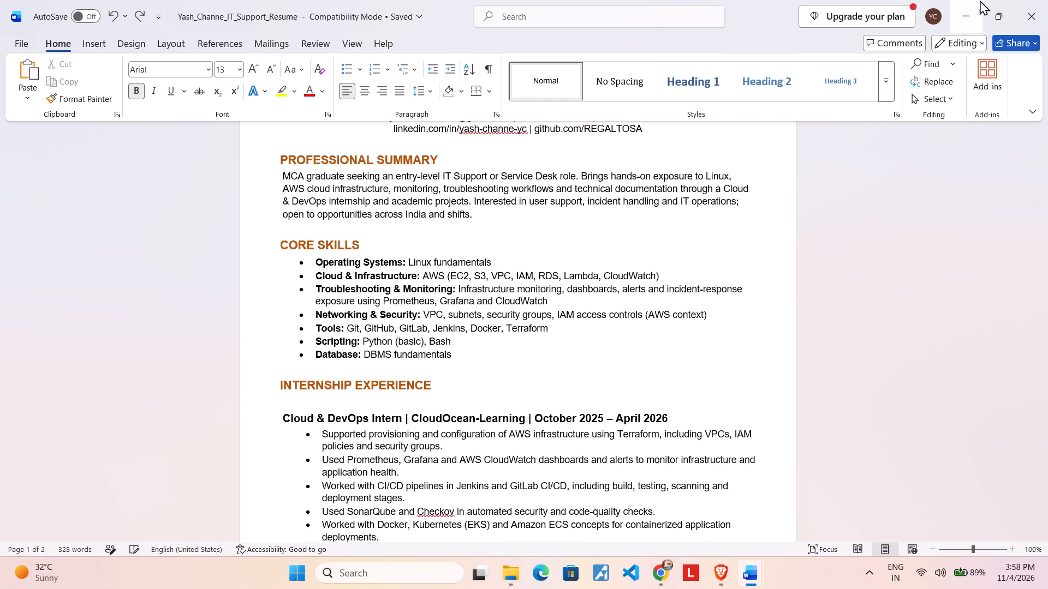
# Minimize both Word documents and the resume folder window, and launch Kuro from the desktop.
pyautogui.click(970, 11)
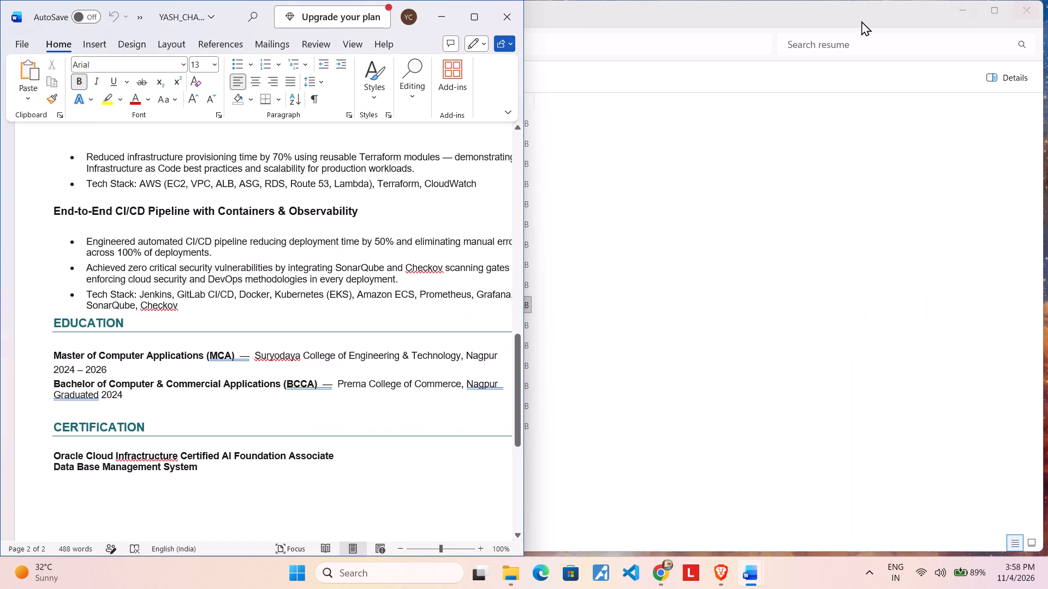
pyautogui.click(433, 19)
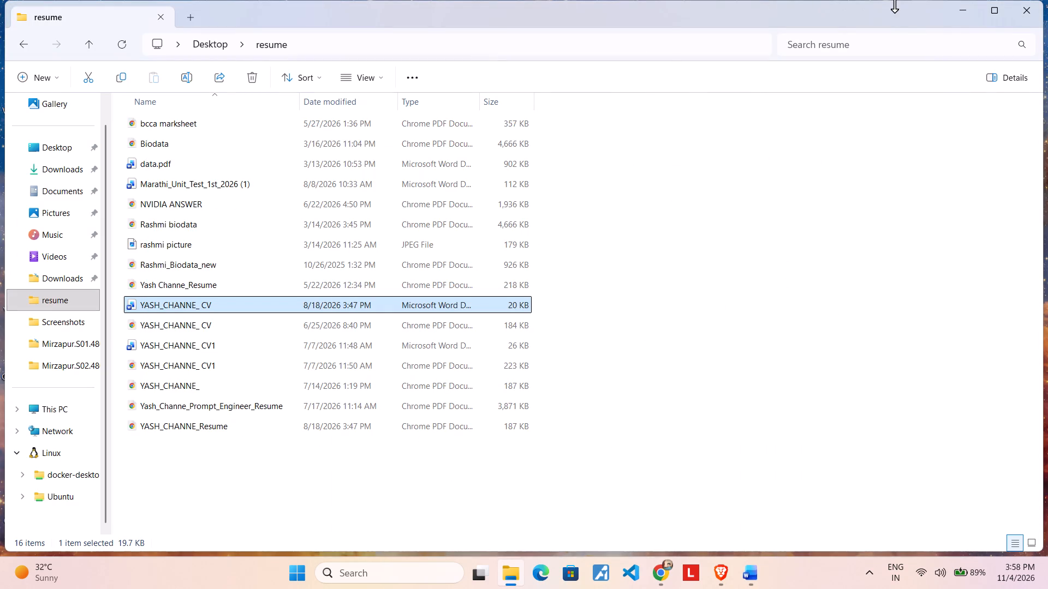
pyautogui.click(965, 16)
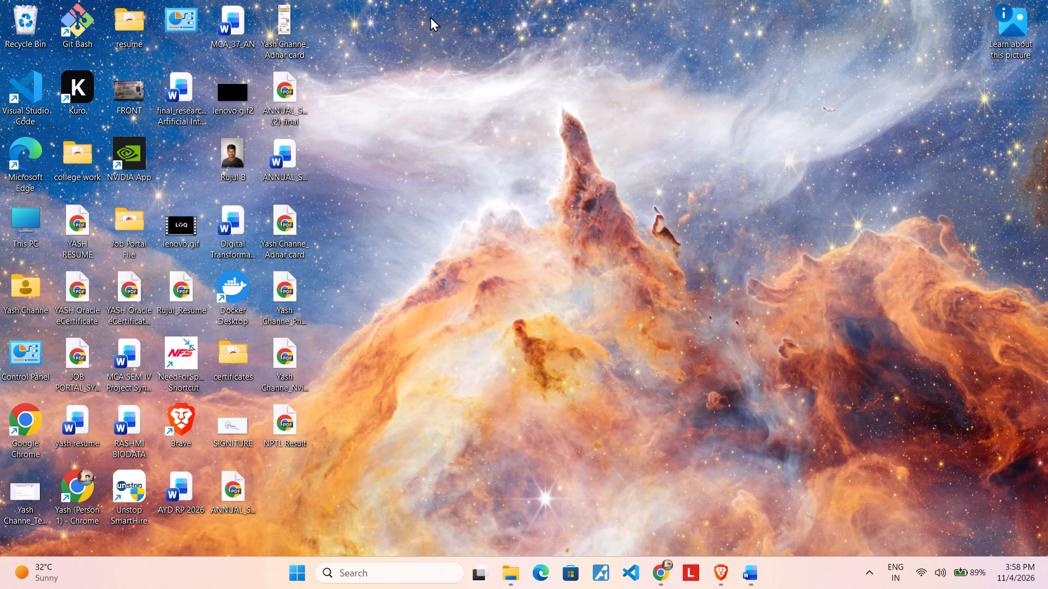
pyautogui.doubleClick(68, 100)
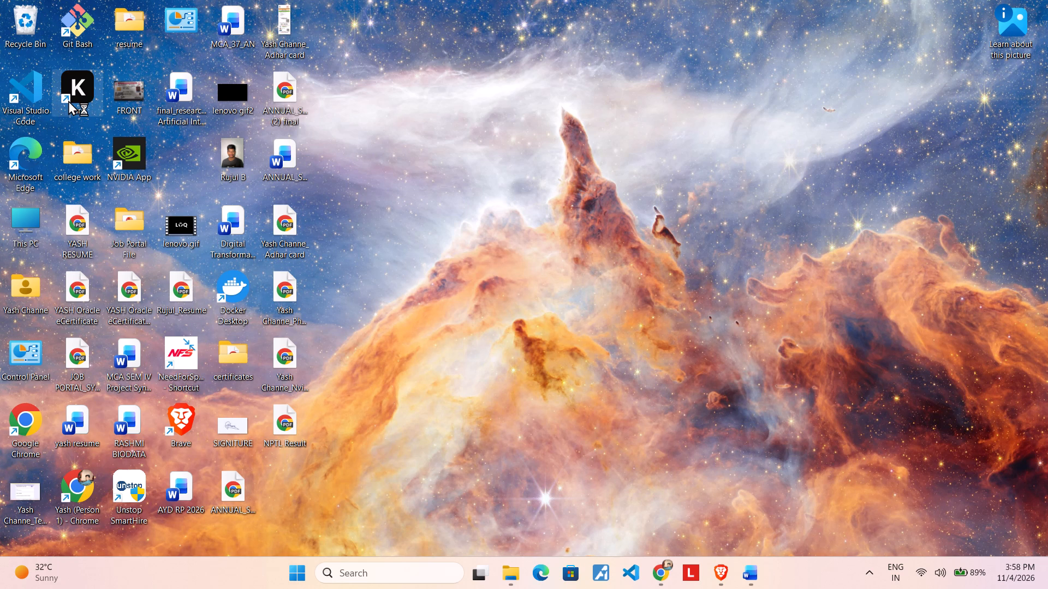